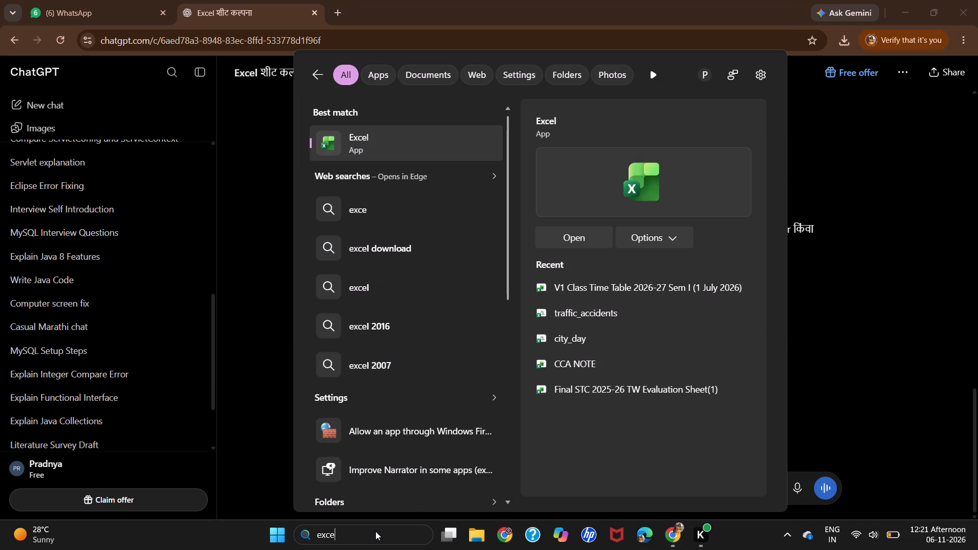
key(Return)
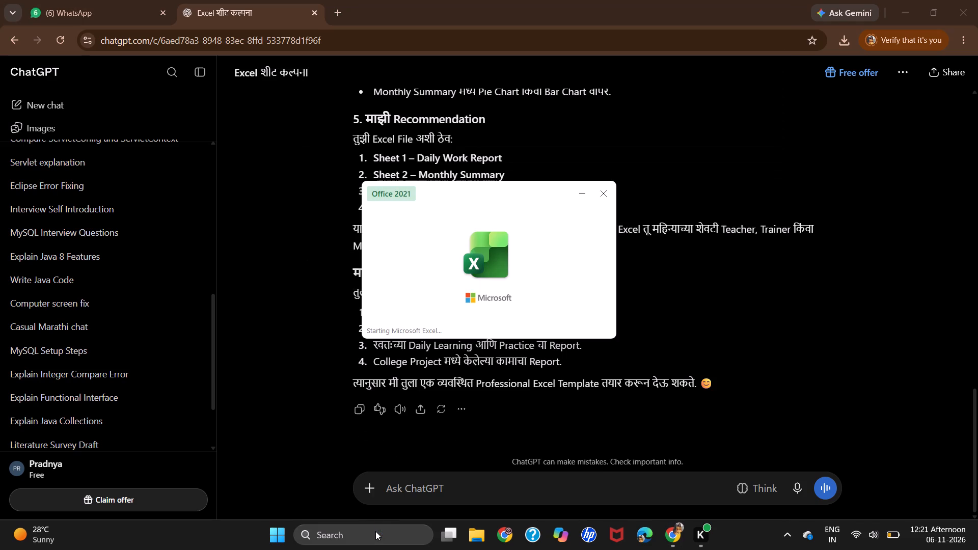
key(Return)
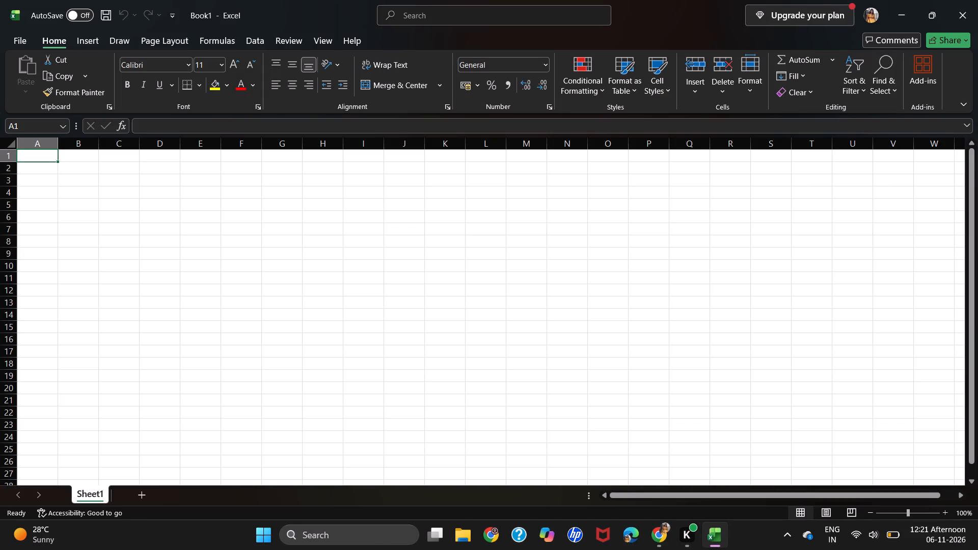
Start the header row of the blank sheet by entering "Sr. No" in cell A1.
click(40, 159)
text(Sr)
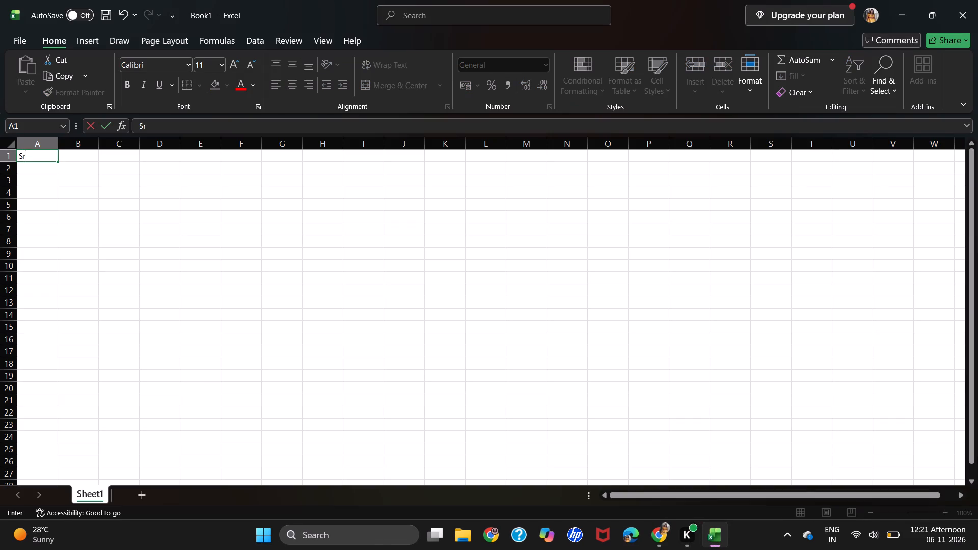
text(. No)
key(Right)
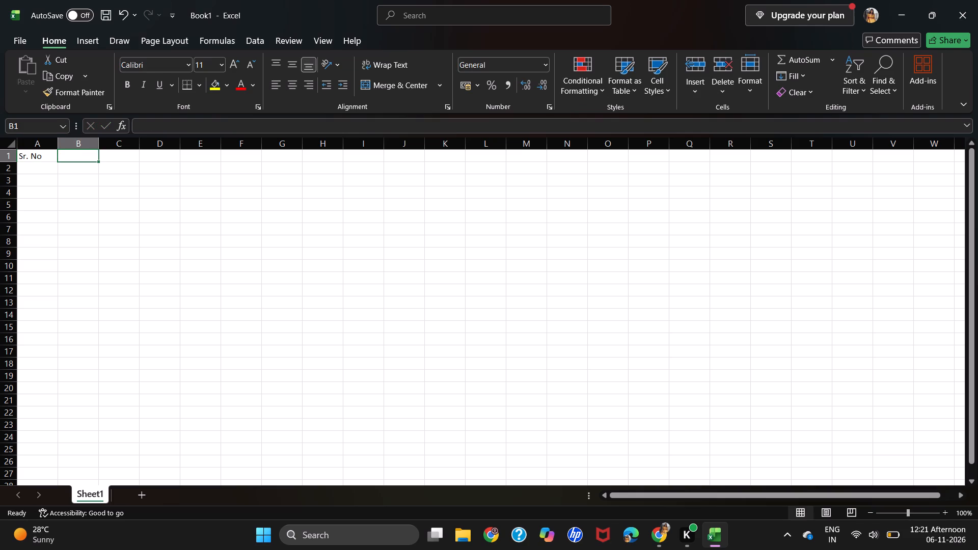
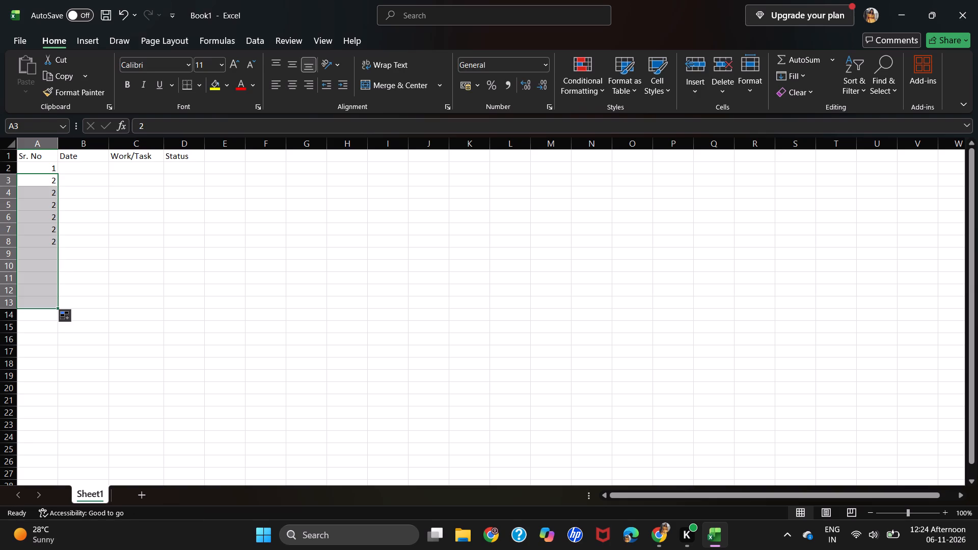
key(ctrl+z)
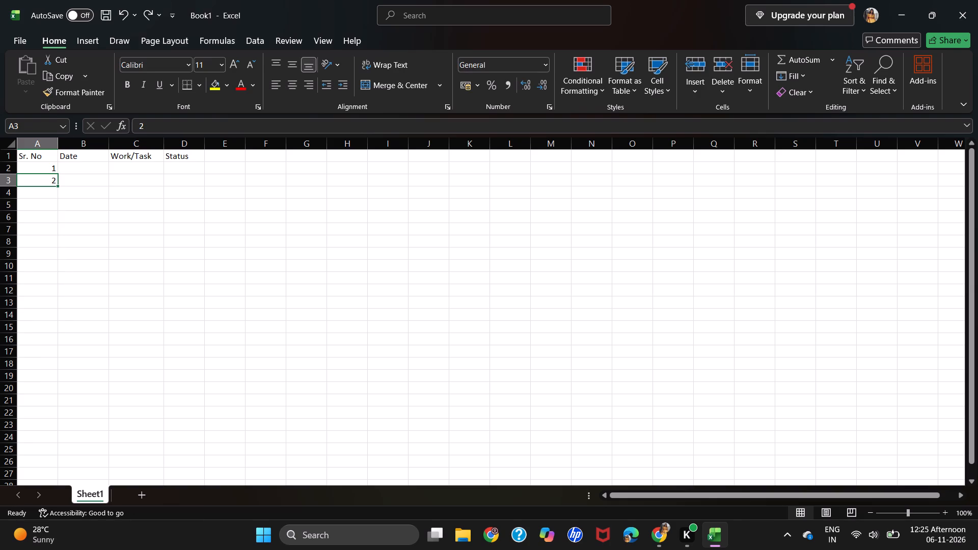
Extend the serial number series from cells A2 and A3 down to A13, numbering the rows 1 to 12.
drag(35, 163, 48, 178)
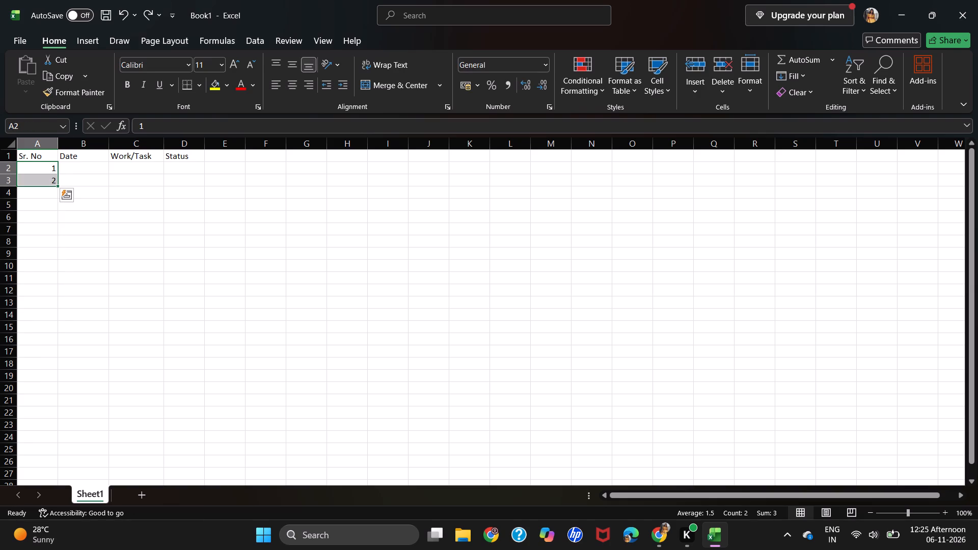
drag(57, 186, 62, 305)
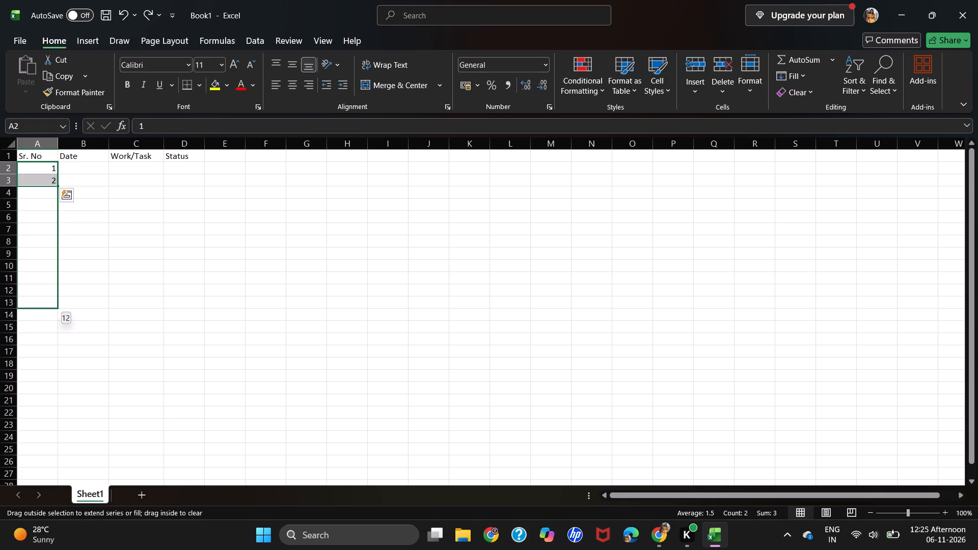
drag(62, 305, 60, 307)
click(92, 172)
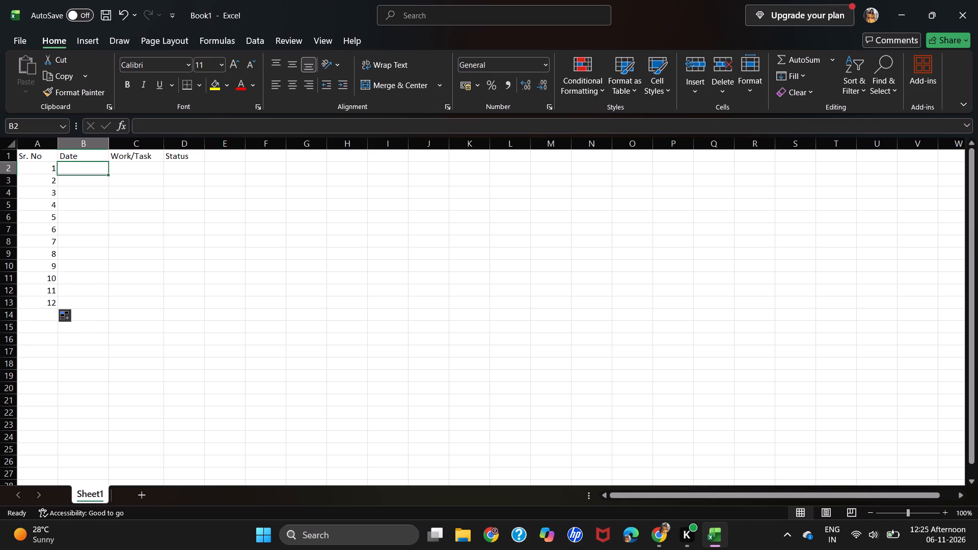
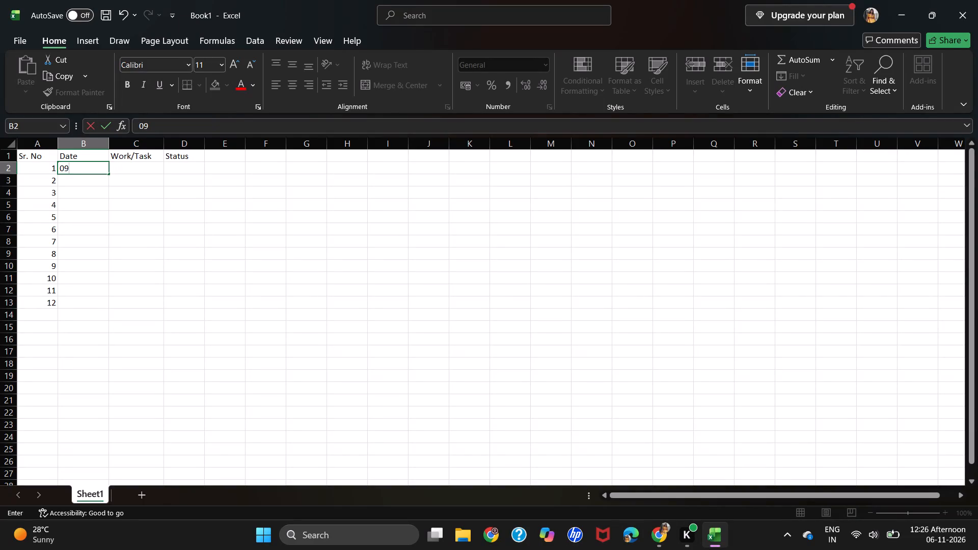
Complete the first date entry in cell B2 as 09|10|2026.
key(shift+bar)
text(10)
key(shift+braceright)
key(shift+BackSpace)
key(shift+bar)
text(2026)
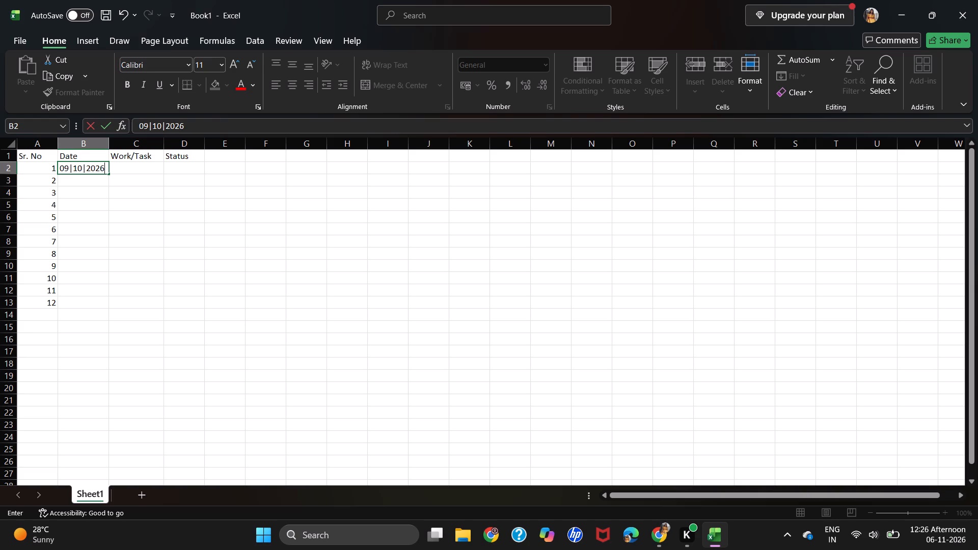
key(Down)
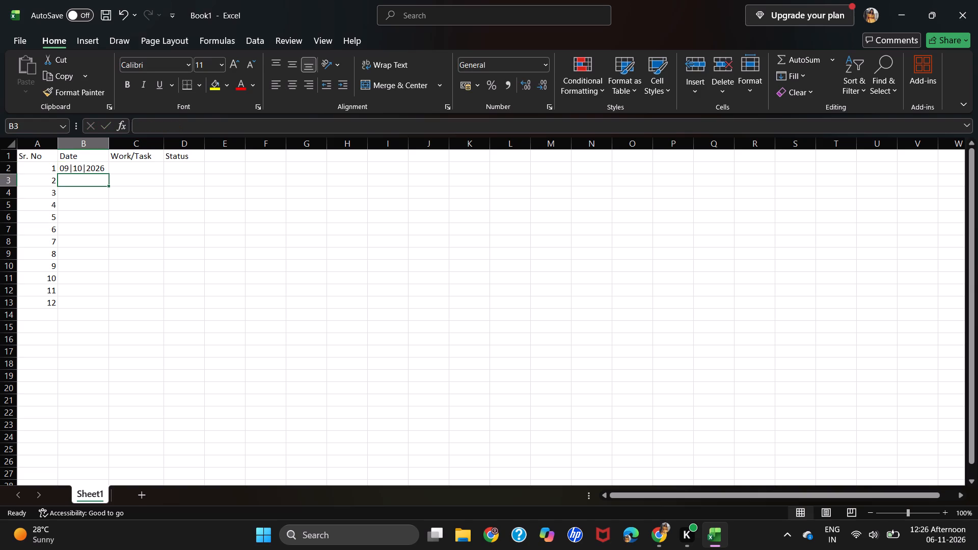
Enter the task "Shopact-Udyam" in cell C2 under Work/Task.
click(118, 168)
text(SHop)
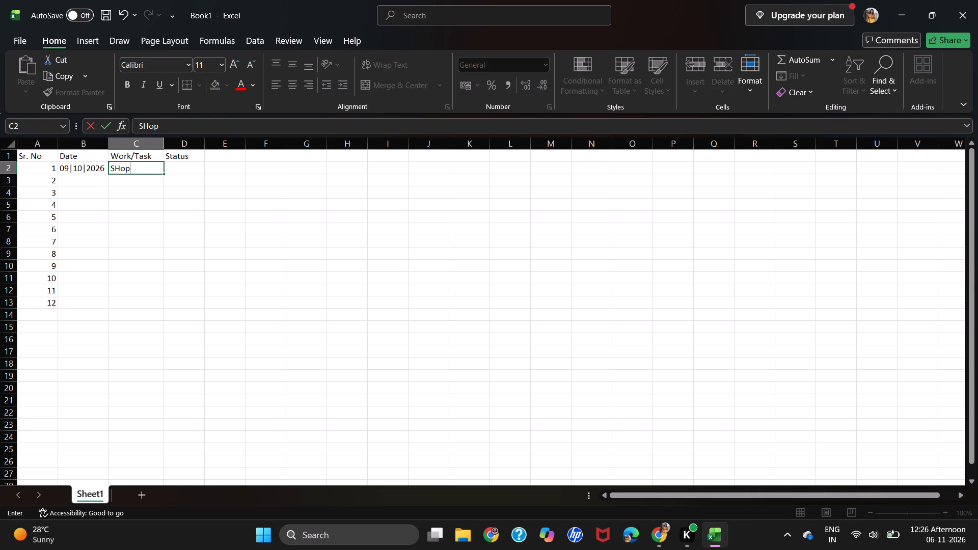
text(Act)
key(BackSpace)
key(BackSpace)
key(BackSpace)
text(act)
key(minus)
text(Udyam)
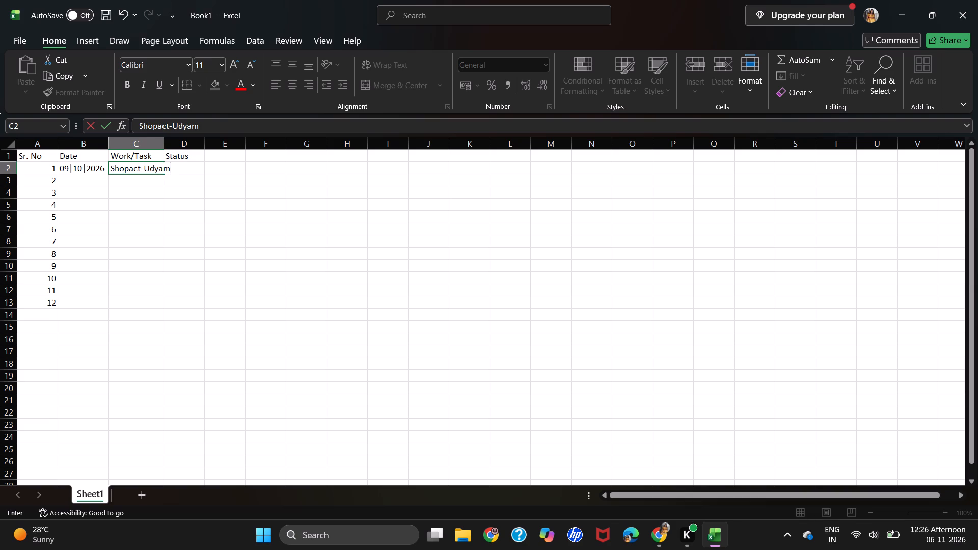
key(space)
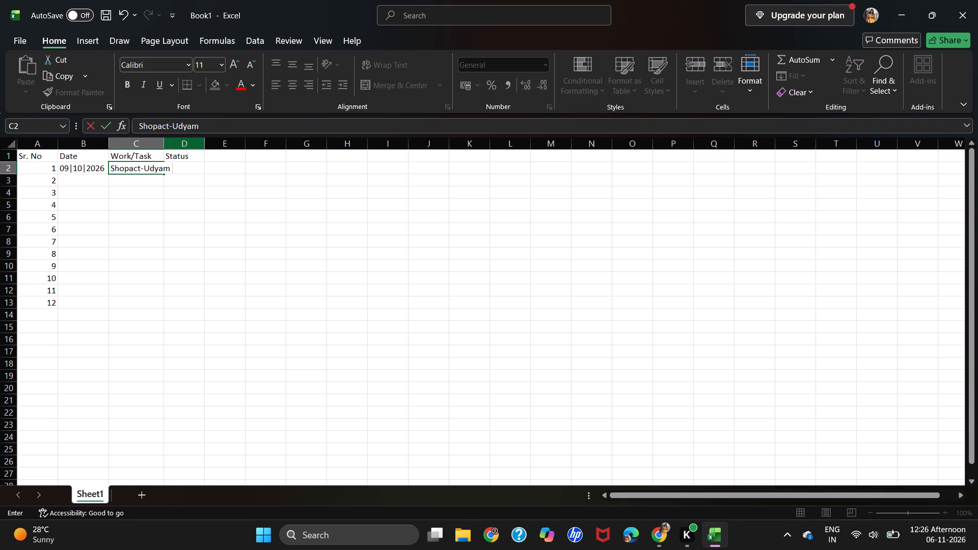
Widen the Work/Task column C so the task text in row 2 fits inside it.
click(147, 144)
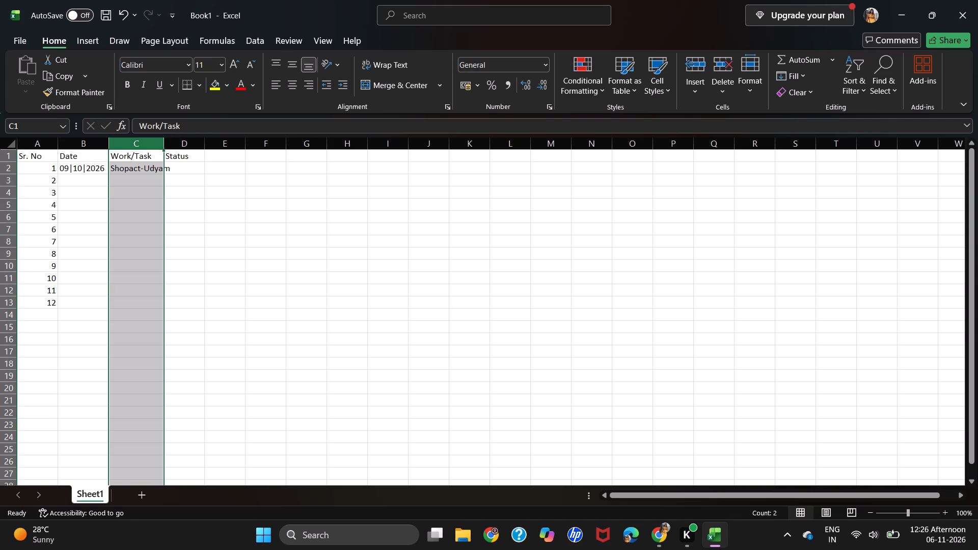
drag(164, 145, 188, 151)
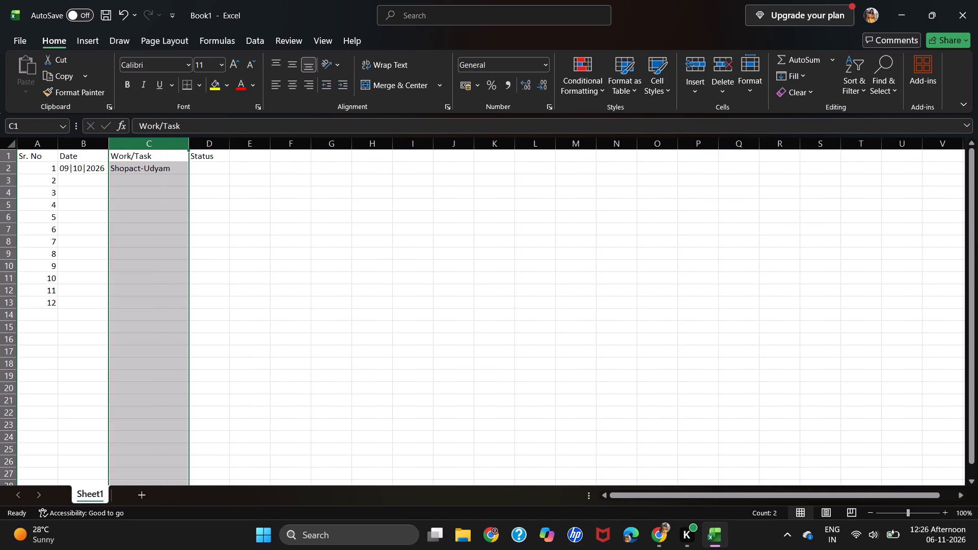
click(197, 172)
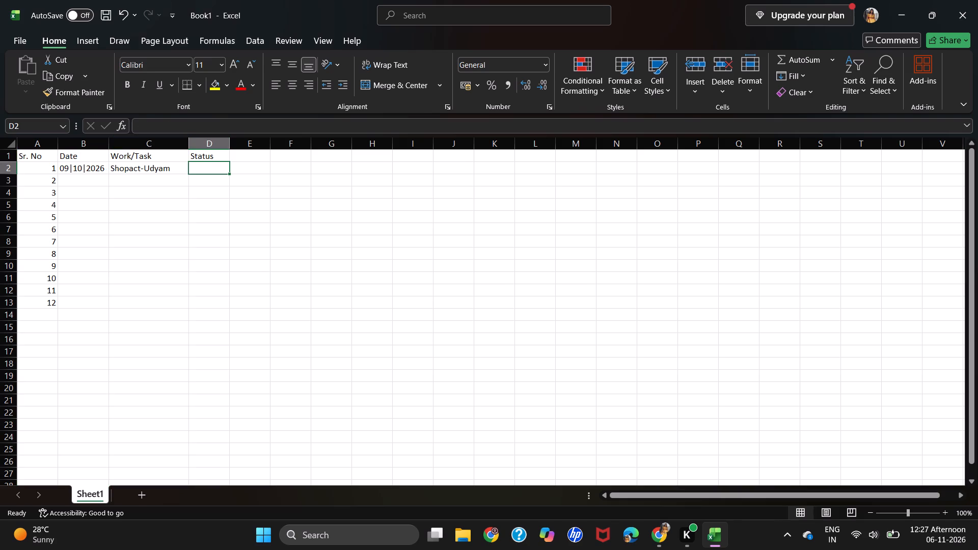
Copy the "Status" header from cell D1 into cell E1.
click(214, 155)
click(214, 155)
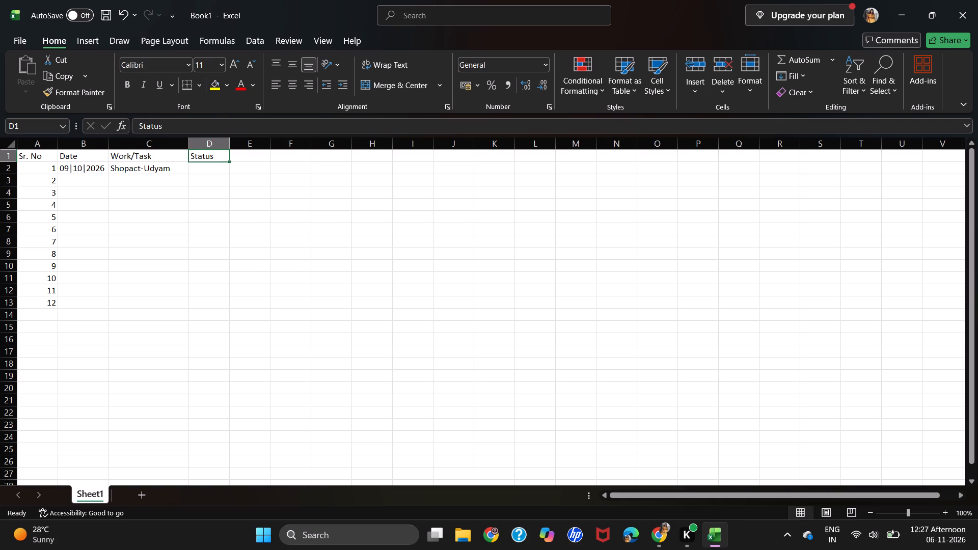
key(ctrl+c)
click(247, 153)
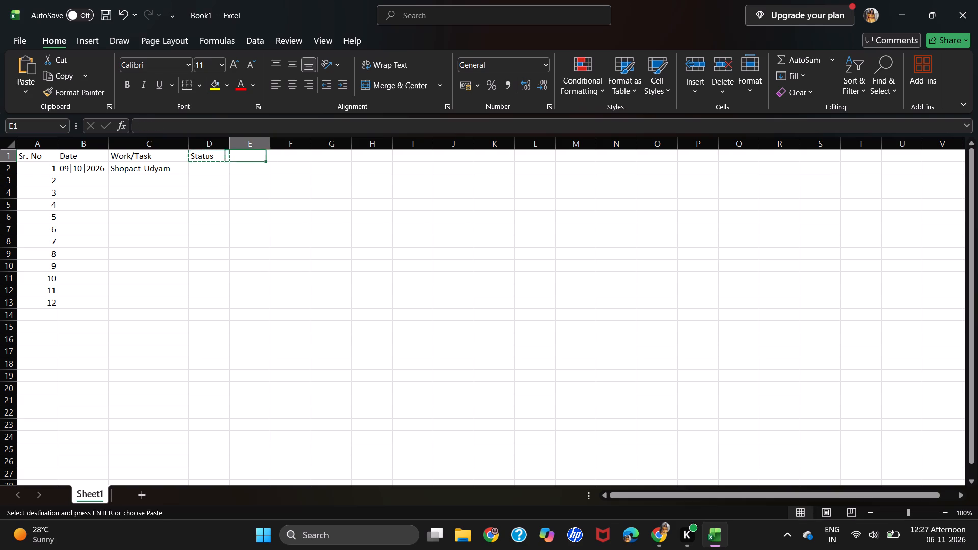
key(ctrl+v)
Replace the header in cell D1 with "Description".
click(202, 158)
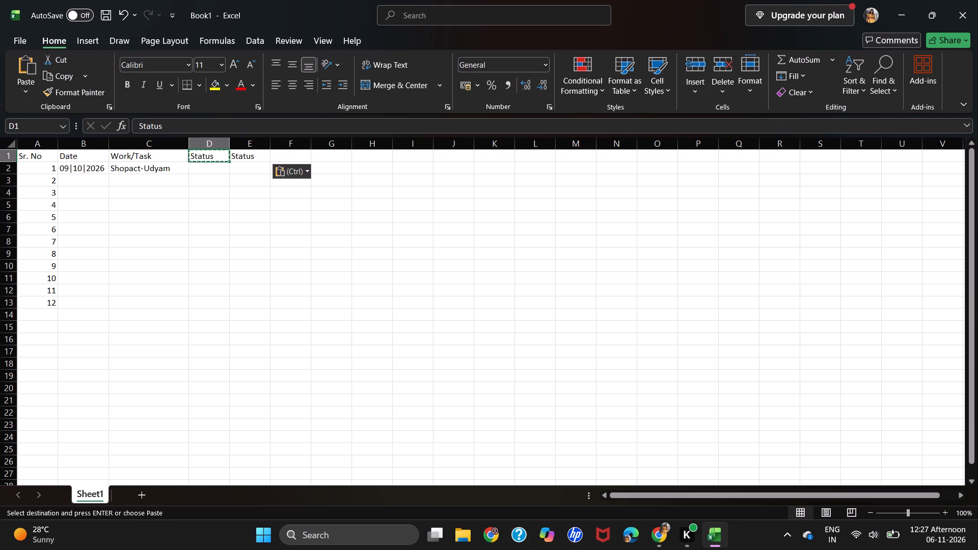
key(BackSpace)
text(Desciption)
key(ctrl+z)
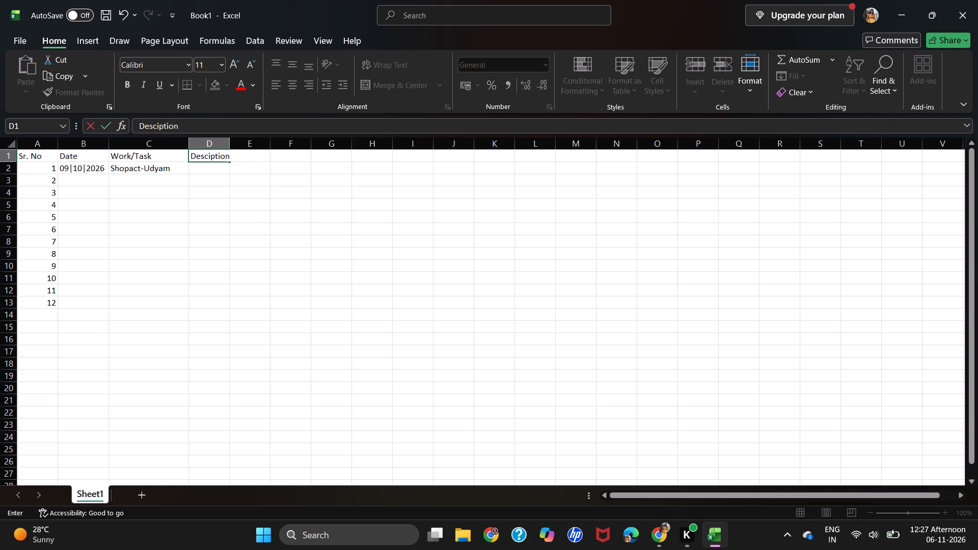
click(278, 168)
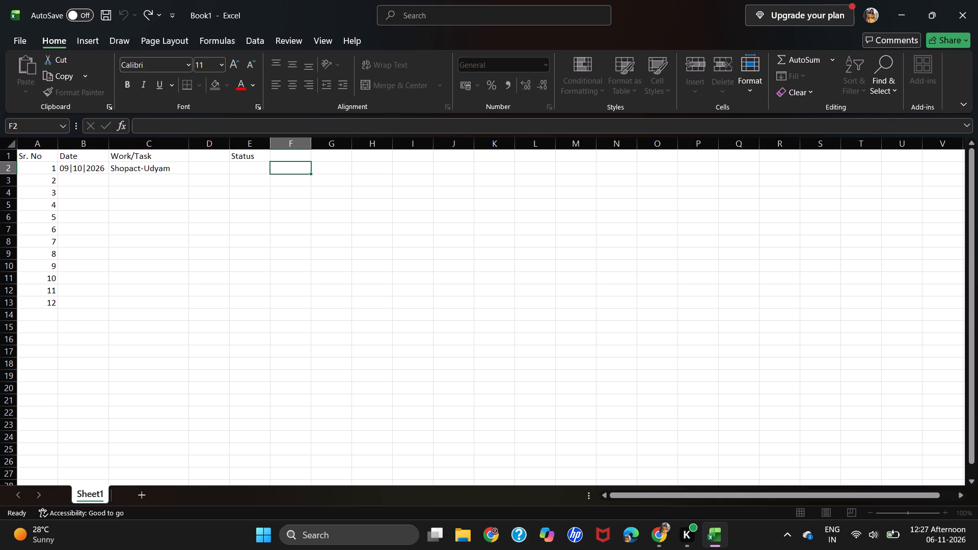
click(208, 155)
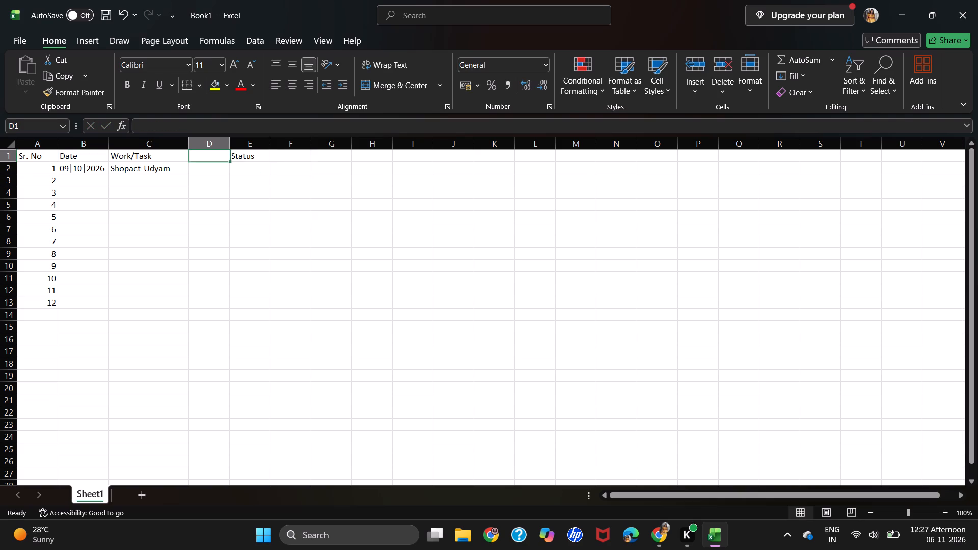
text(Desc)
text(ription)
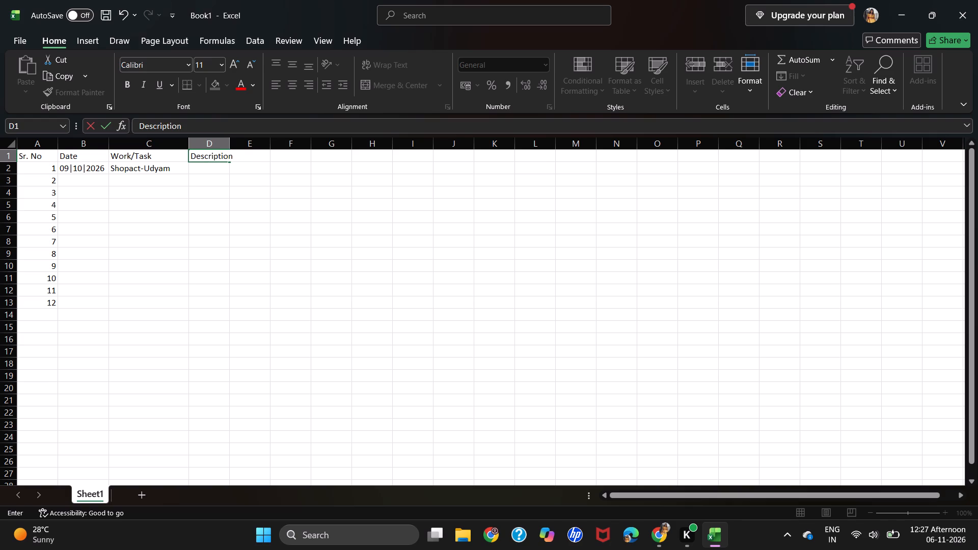
click(310, 157)
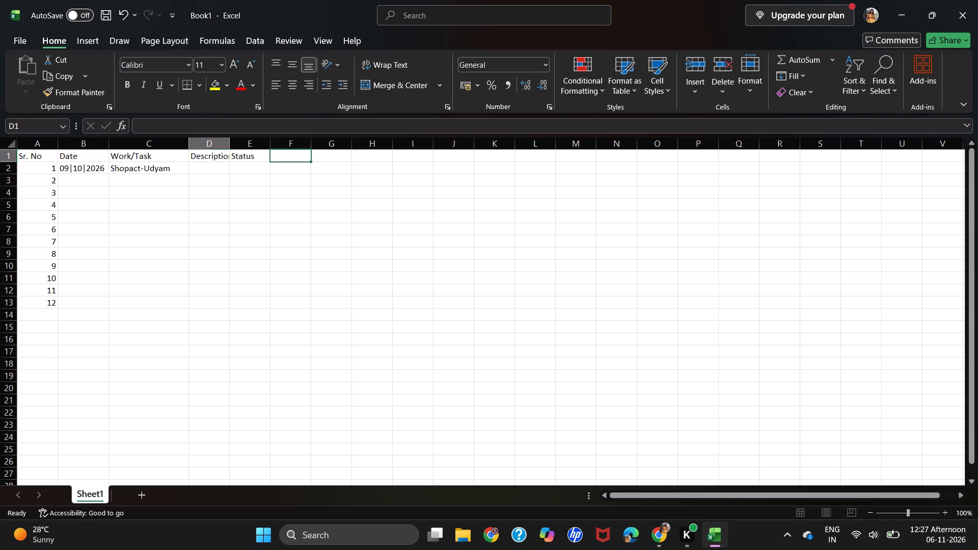
Widen column D so the "Description" header fits inside it.
click(218, 159)
drag(230, 142, 245, 144)
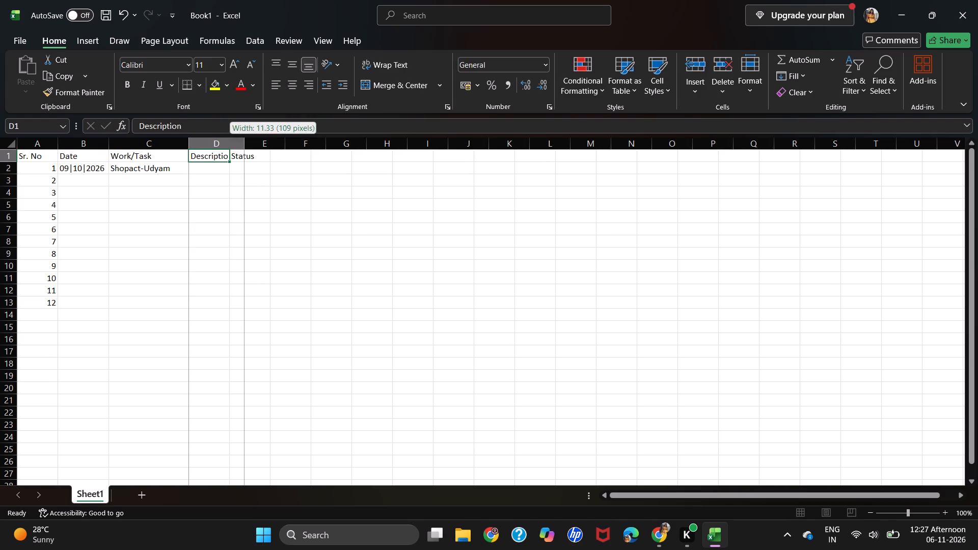
drag(245, 144, 248, 145)
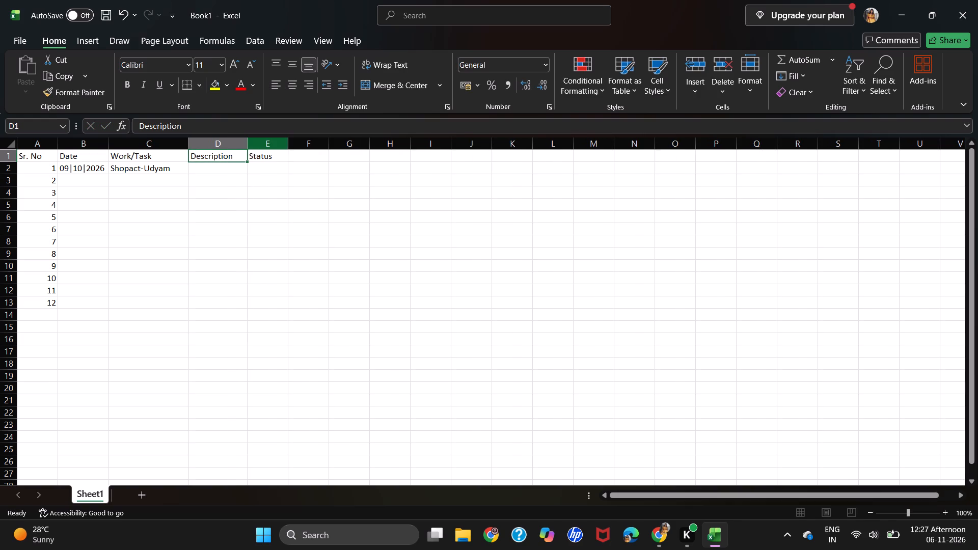
click(317, 181)
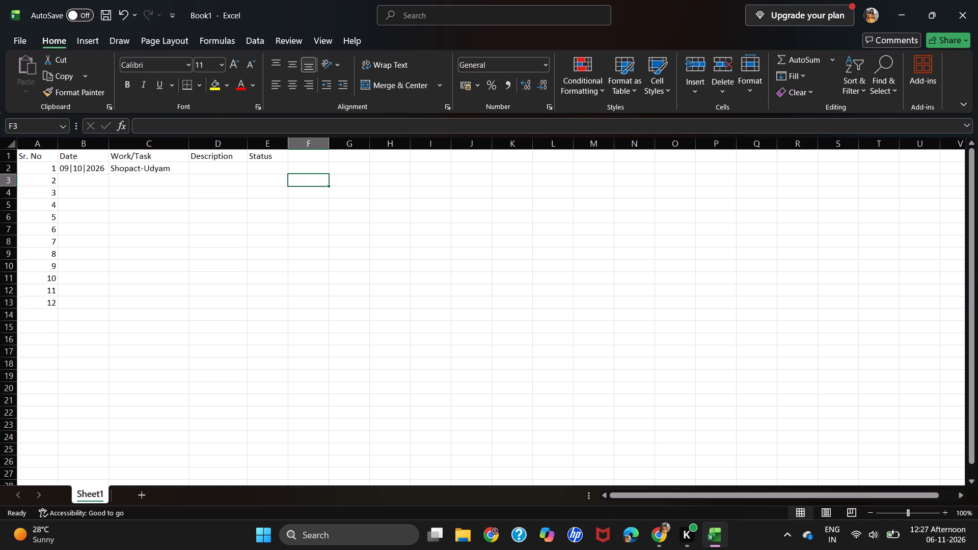
Enter the person's full name in cell D2 under Description.
click(226, 170)
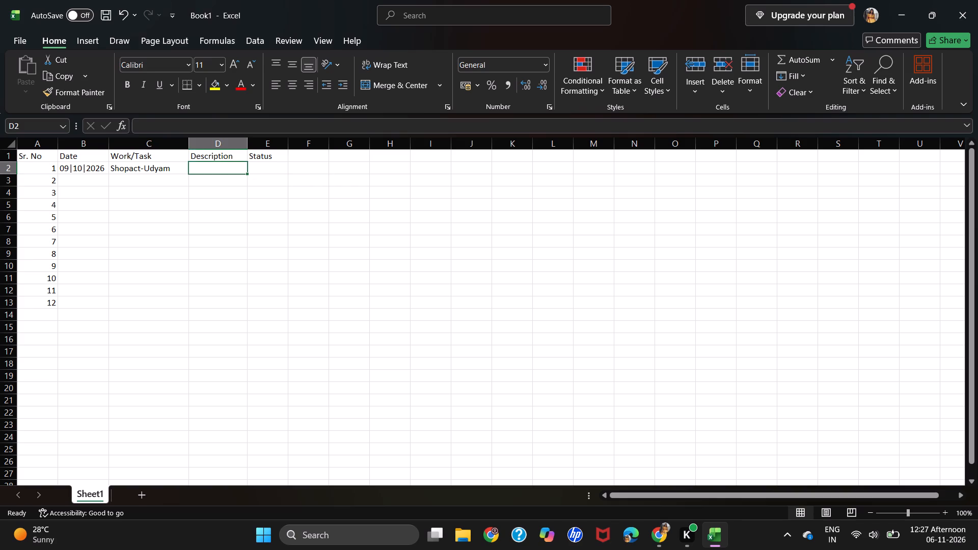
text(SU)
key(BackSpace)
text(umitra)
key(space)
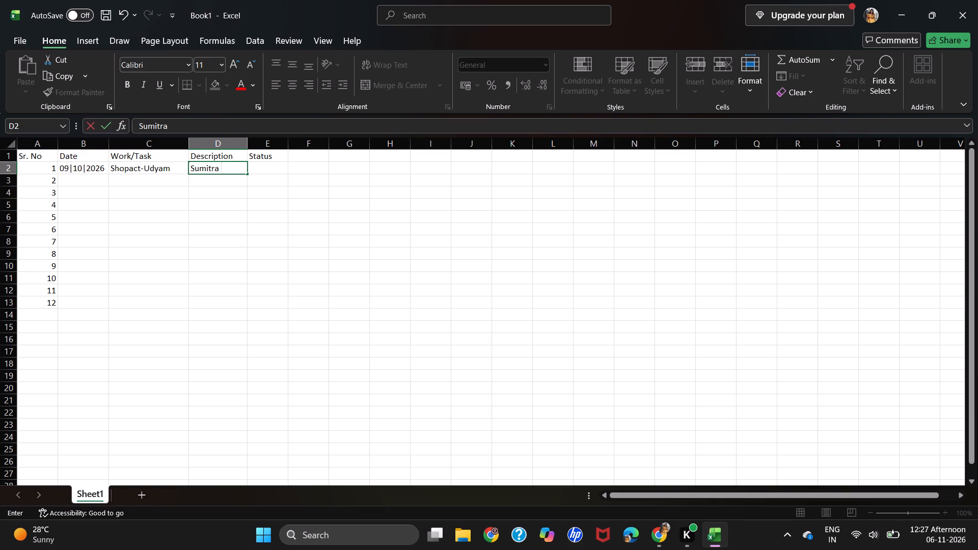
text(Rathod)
Widen column D slightly more so the full name in cell D2 fits.
click(242, 145)
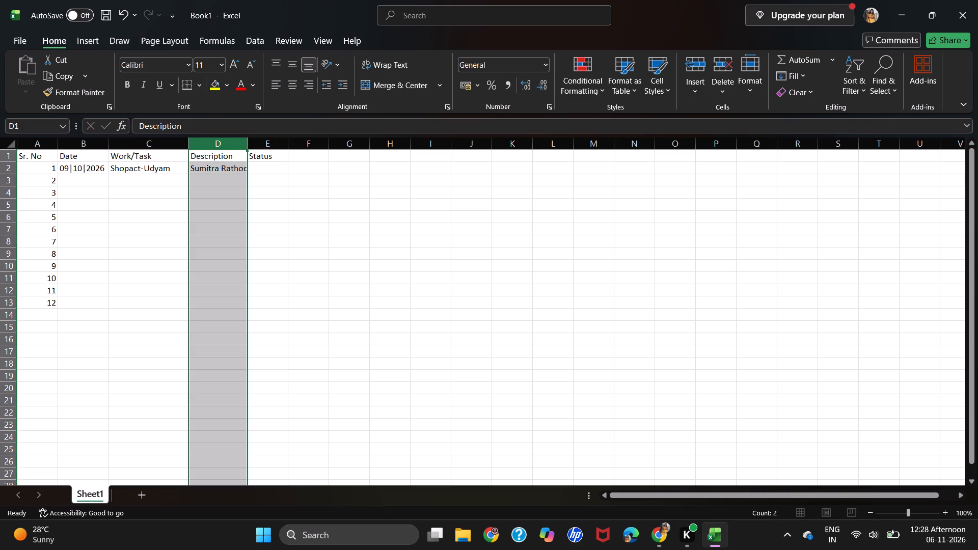
drag(248, 142, 255, 144)
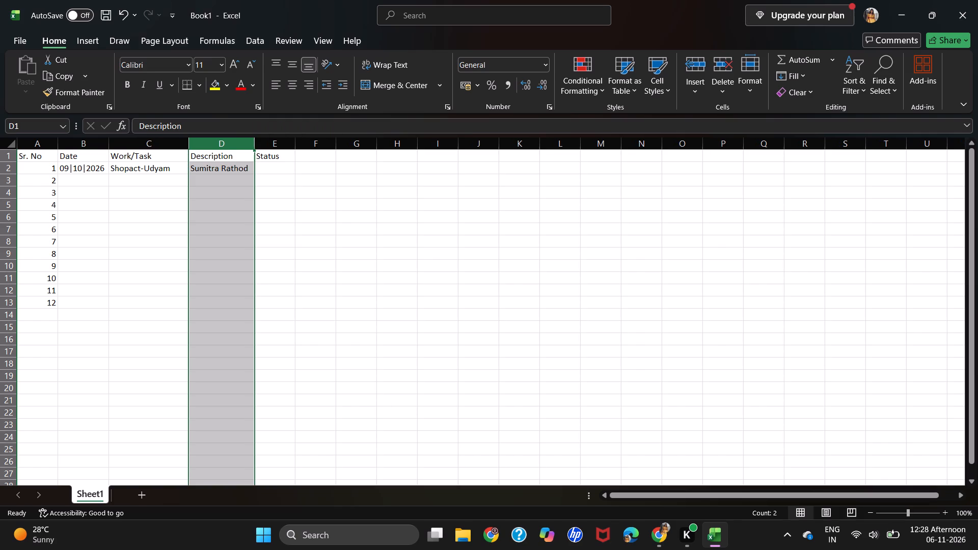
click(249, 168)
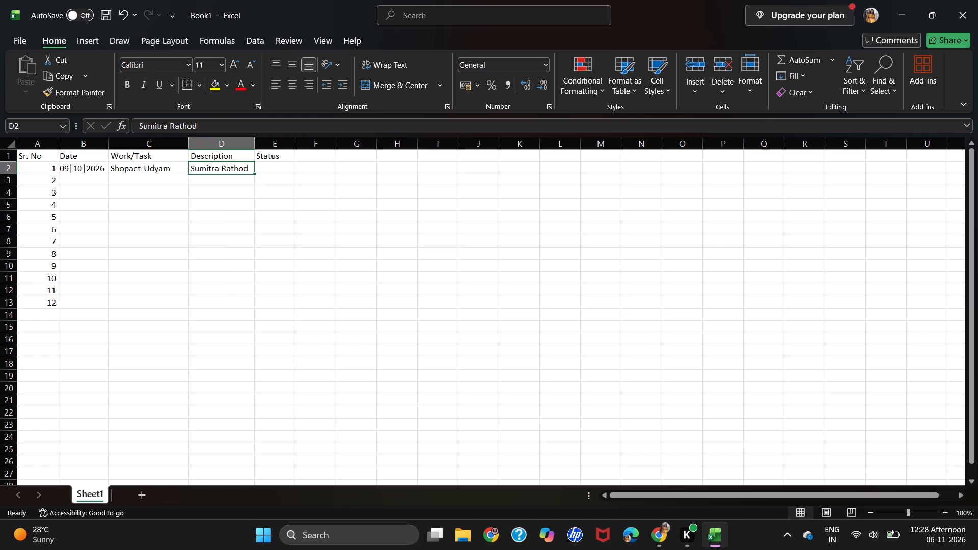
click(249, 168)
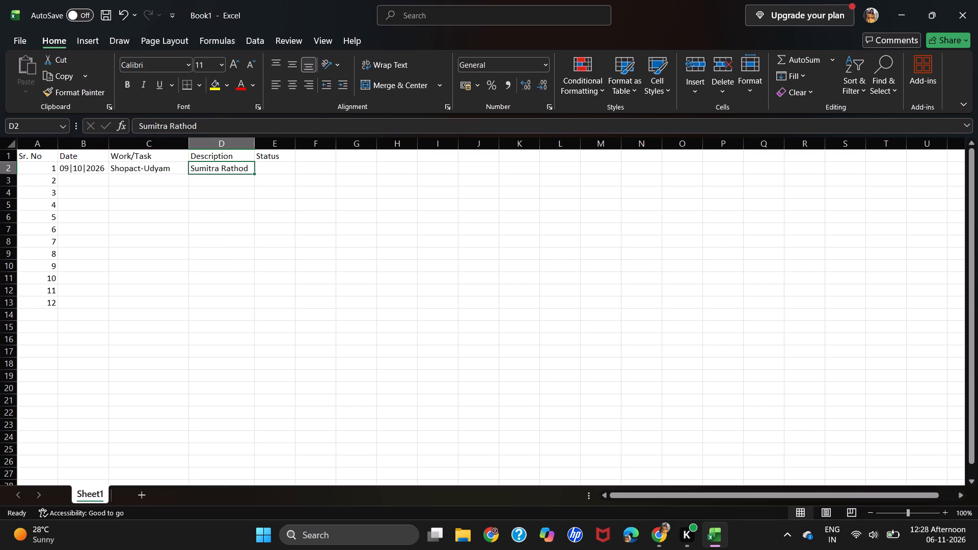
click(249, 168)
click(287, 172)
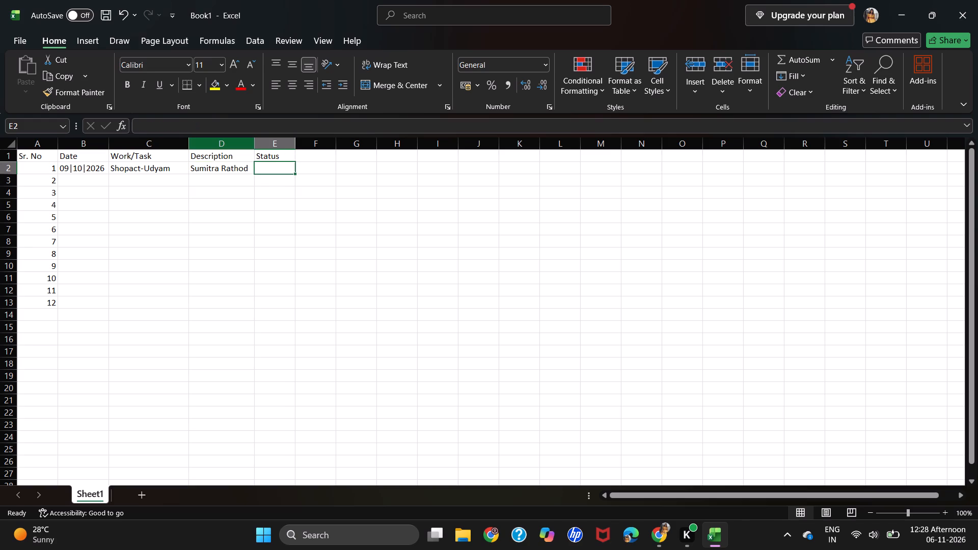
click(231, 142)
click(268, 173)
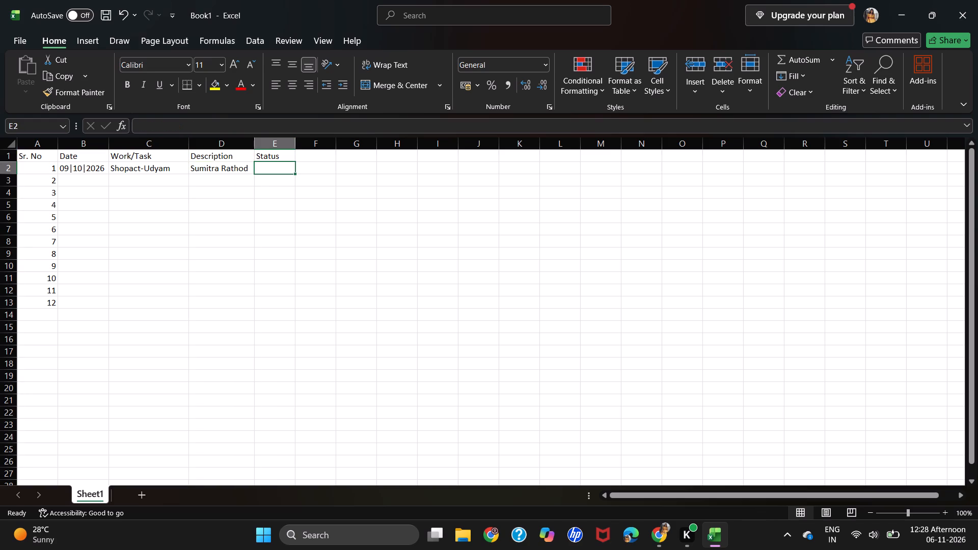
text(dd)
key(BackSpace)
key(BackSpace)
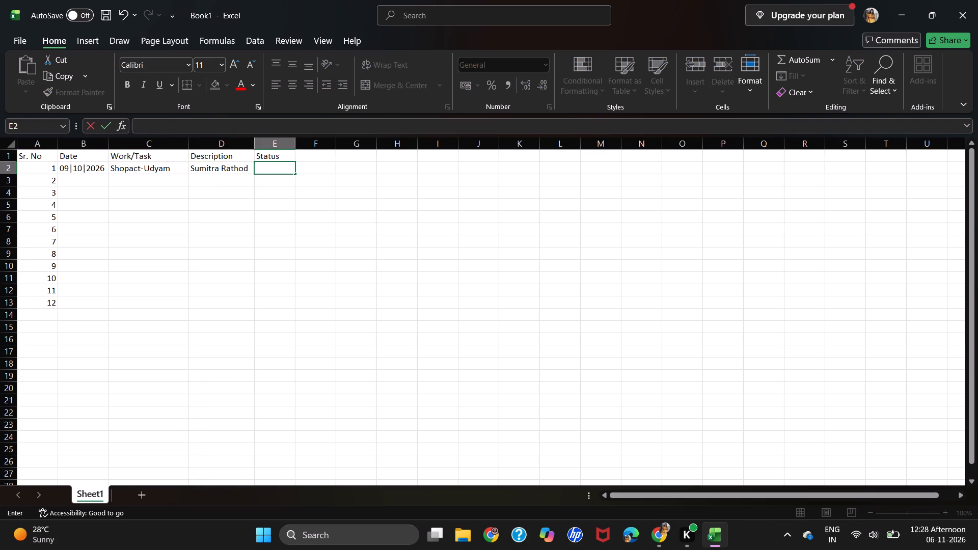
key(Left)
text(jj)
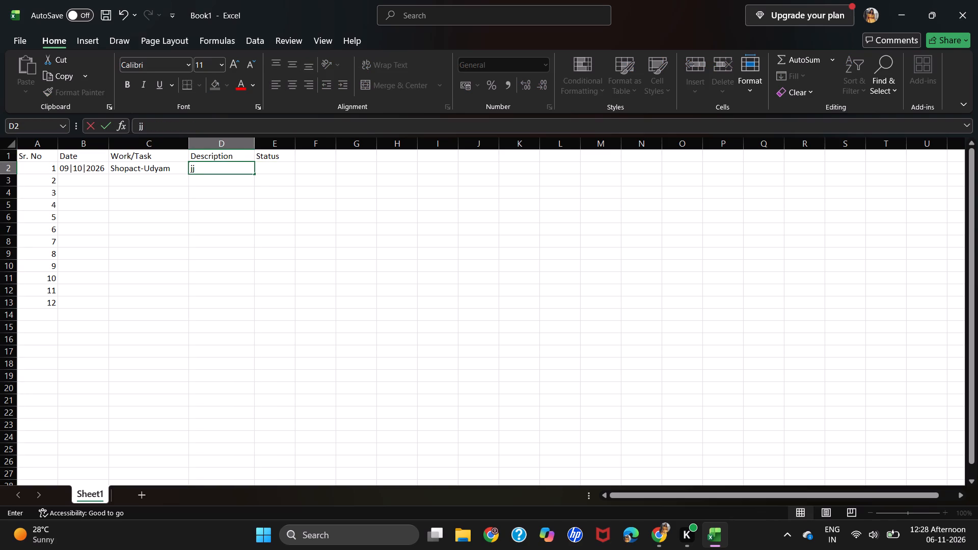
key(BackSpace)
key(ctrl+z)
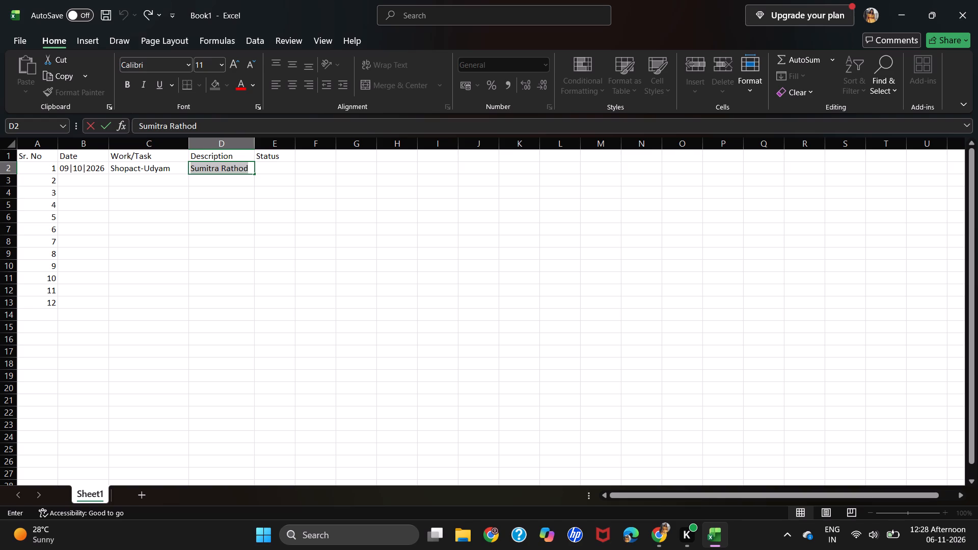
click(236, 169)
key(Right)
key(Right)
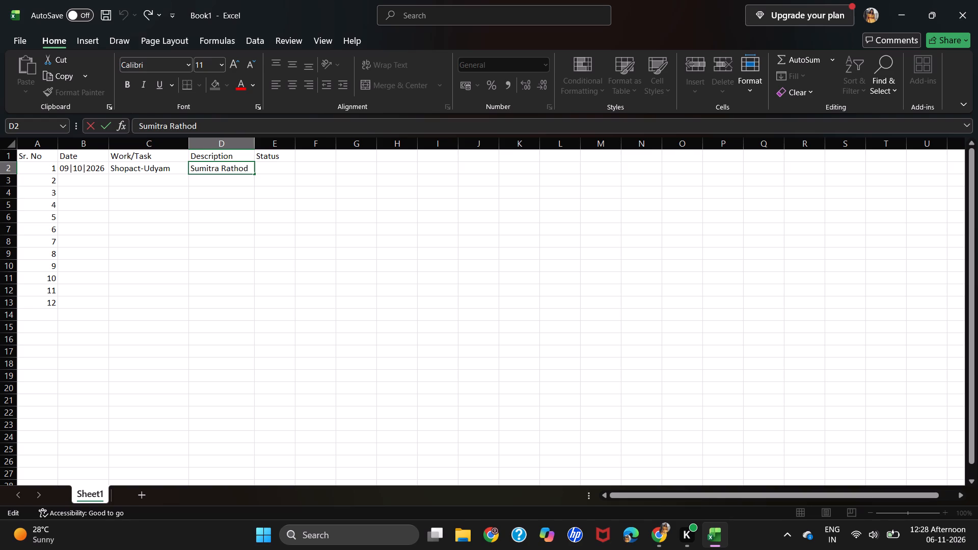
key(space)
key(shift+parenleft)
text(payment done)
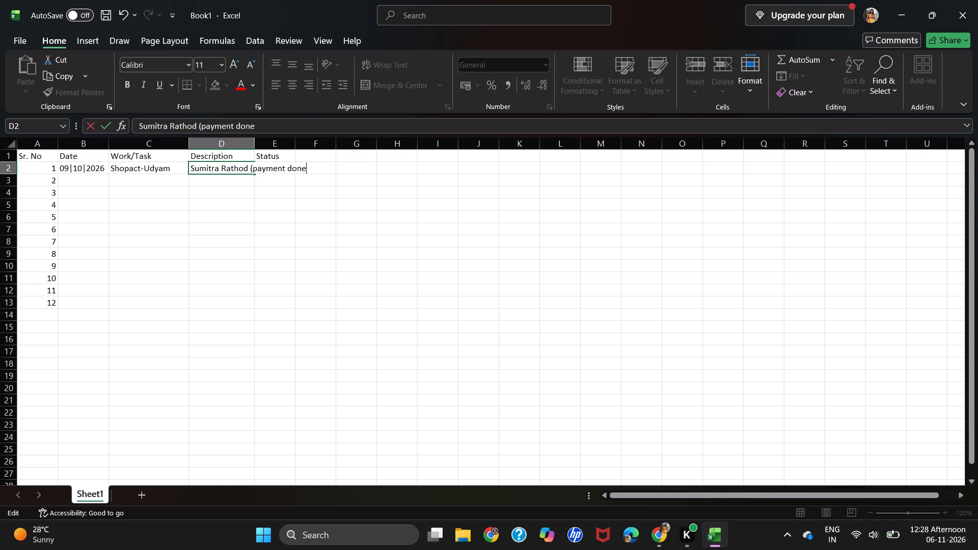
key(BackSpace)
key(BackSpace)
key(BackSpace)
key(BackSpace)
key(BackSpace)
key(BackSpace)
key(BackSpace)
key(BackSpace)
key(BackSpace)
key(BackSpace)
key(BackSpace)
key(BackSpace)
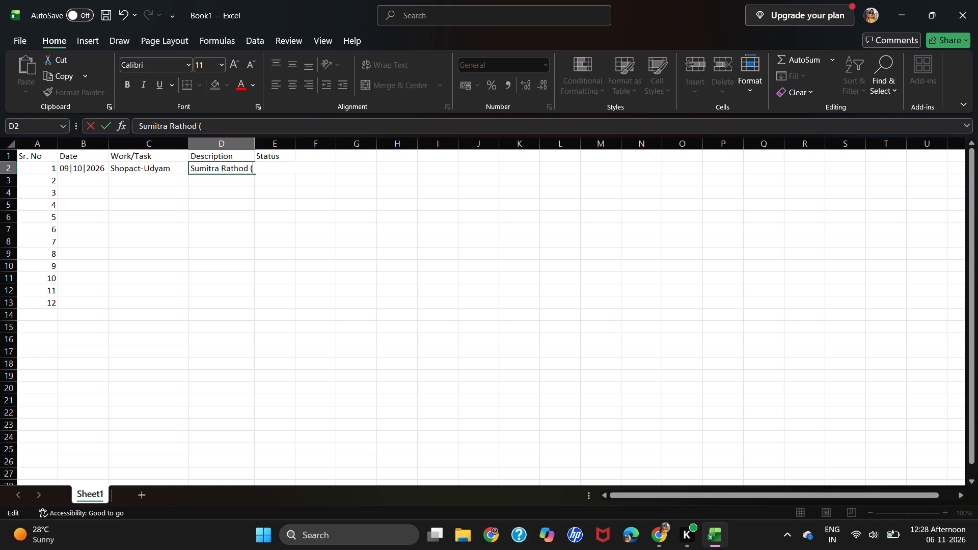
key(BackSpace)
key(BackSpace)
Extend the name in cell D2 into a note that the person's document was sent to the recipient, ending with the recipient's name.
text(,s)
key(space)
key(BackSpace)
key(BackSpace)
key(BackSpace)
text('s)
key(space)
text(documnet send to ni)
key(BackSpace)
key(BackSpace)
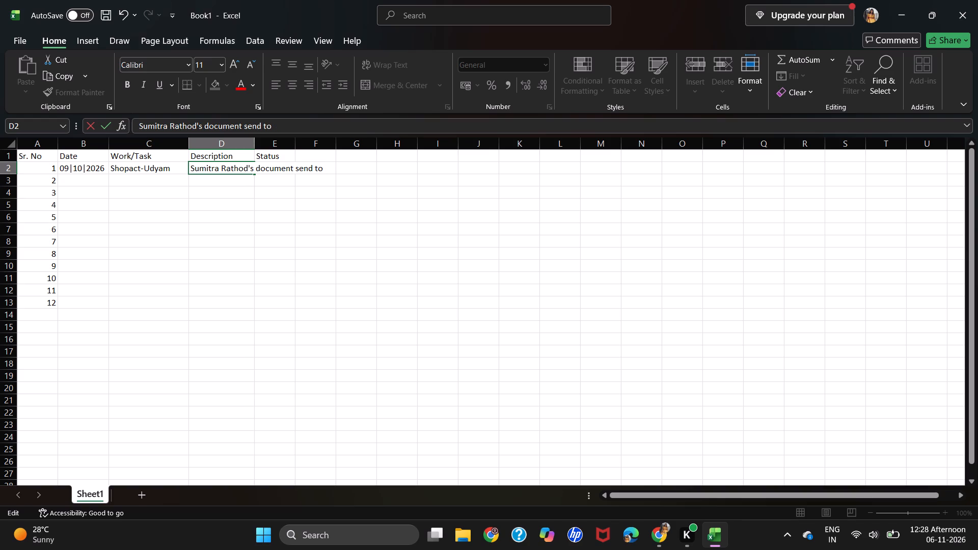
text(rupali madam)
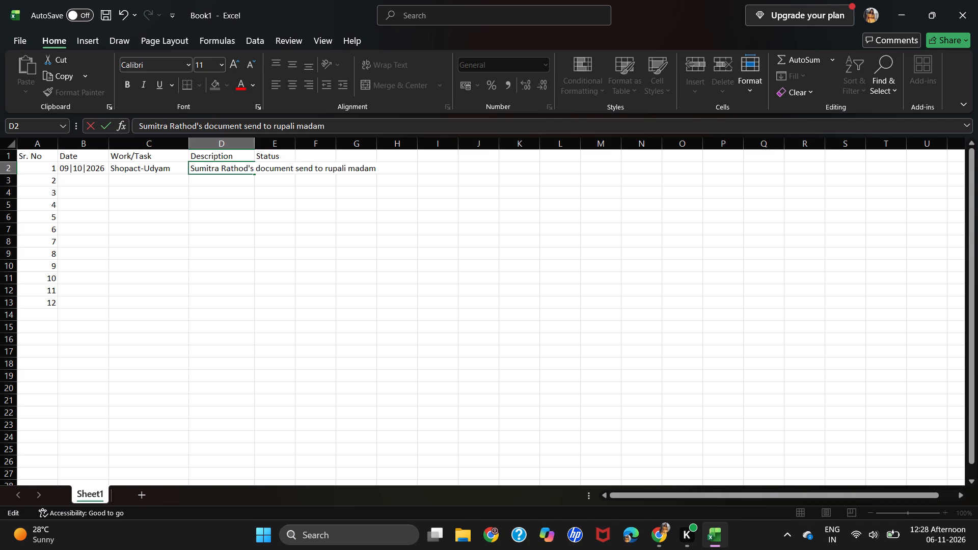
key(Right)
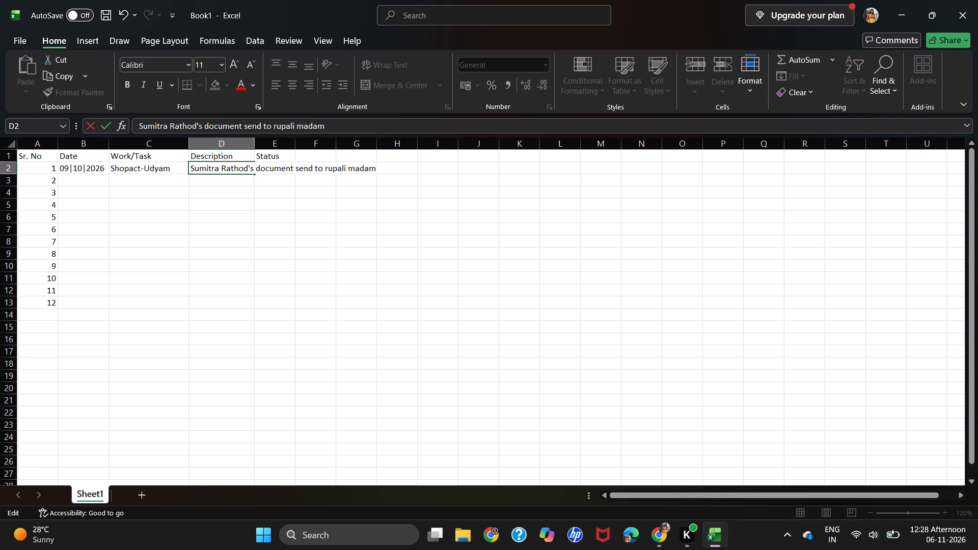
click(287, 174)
Widen column D to make more room for the description text.
click(235, 169)
click(233, 140)
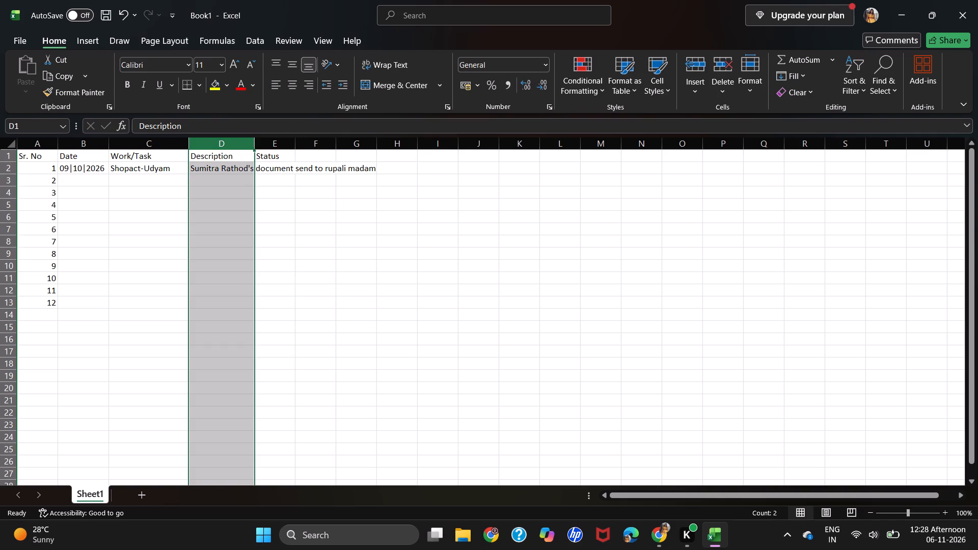
drag(255, 143, 289, 149)
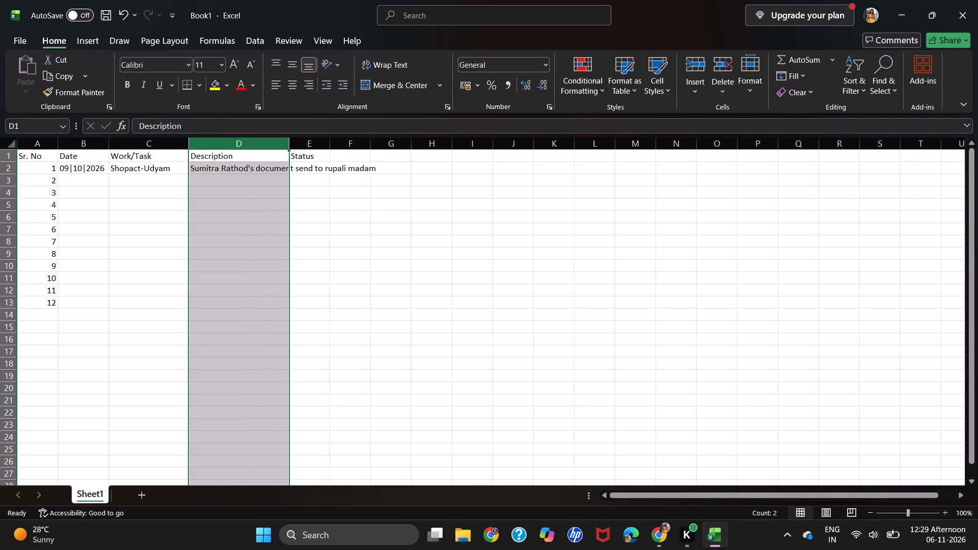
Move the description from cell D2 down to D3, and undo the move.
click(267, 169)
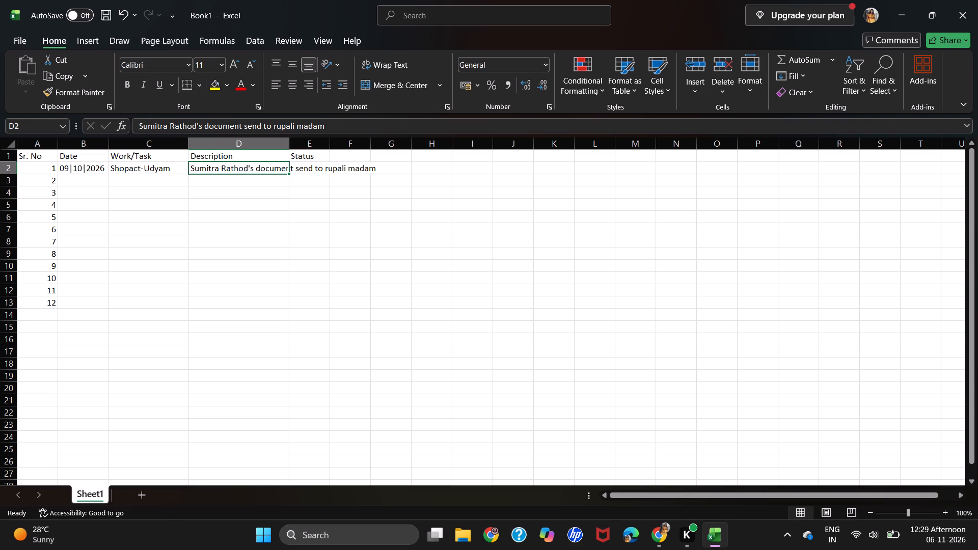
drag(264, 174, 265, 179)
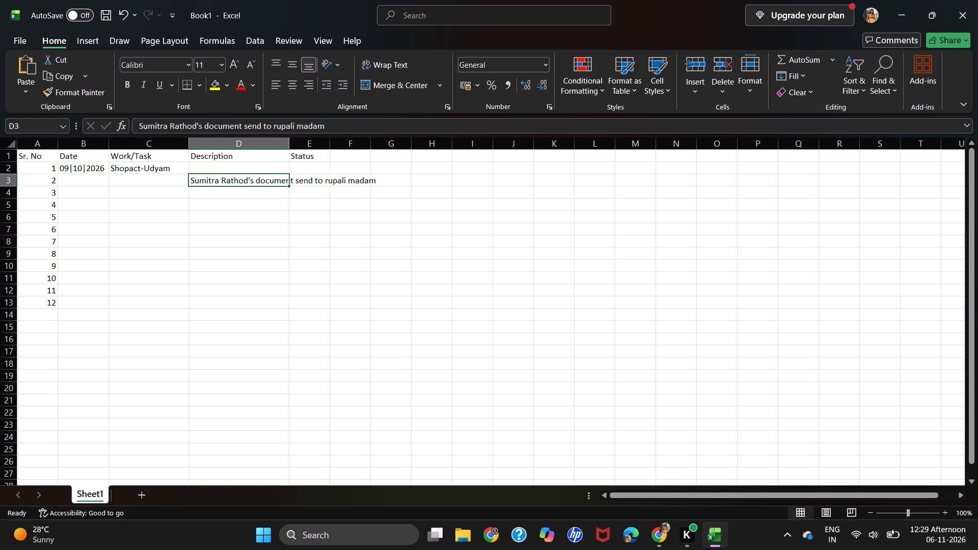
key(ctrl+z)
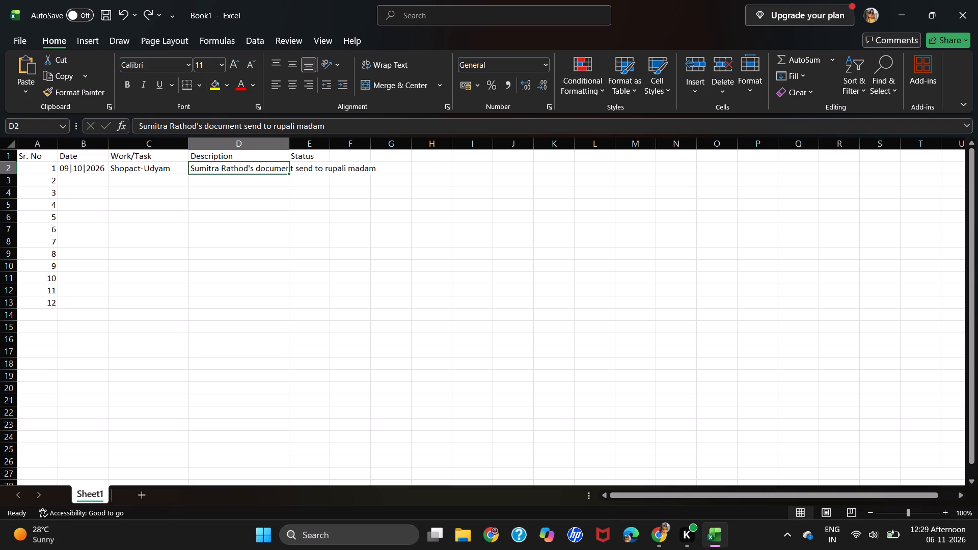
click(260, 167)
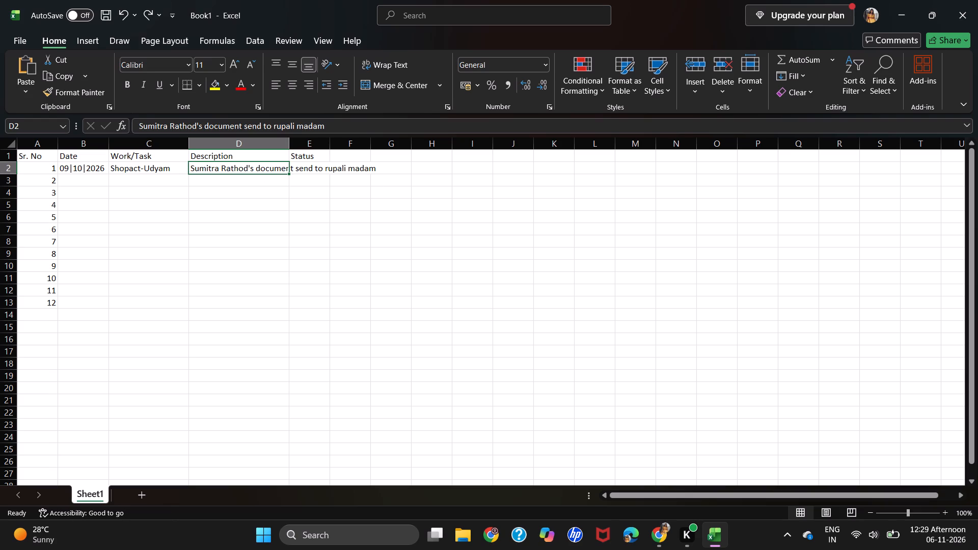
Enter "Completed" in cell E2 under Status.
click(307, 168)
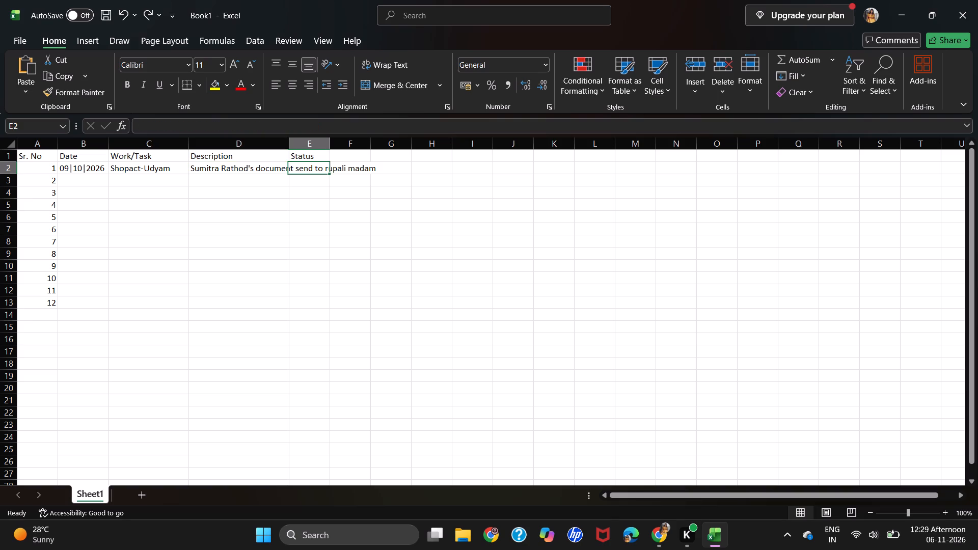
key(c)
key(BackSpace)
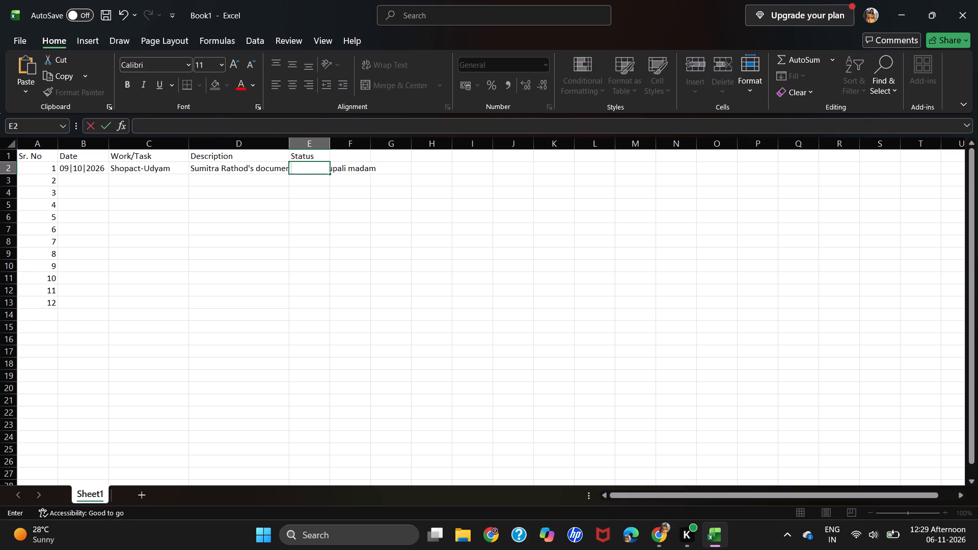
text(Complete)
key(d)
Replace the description in cell D2 with "Documents send".
click(275, 171)
key(BackSpace)
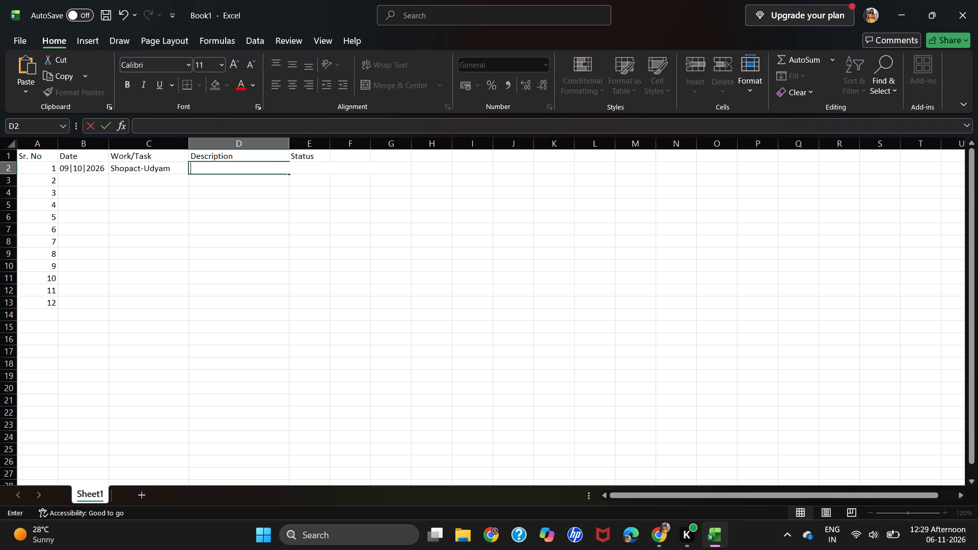
click(249, 183)
click(224, 168)
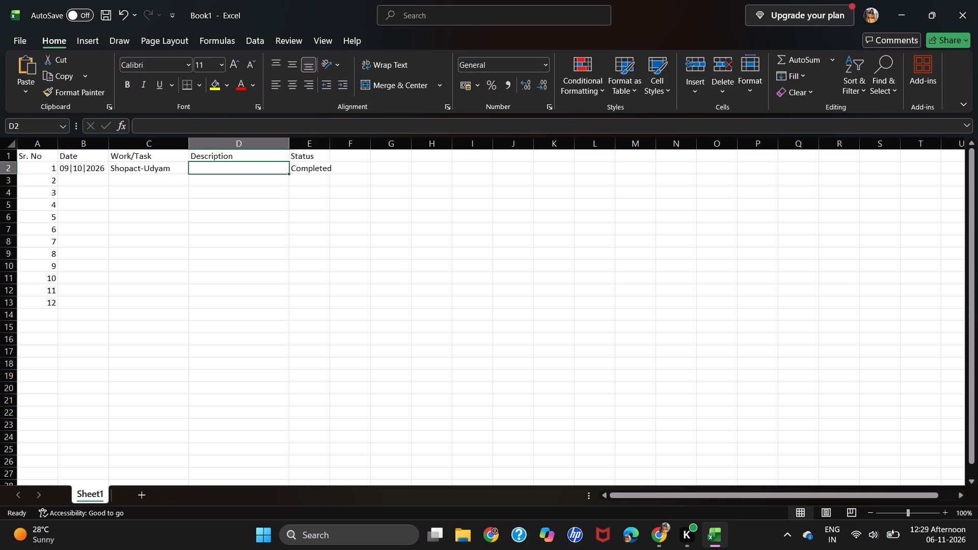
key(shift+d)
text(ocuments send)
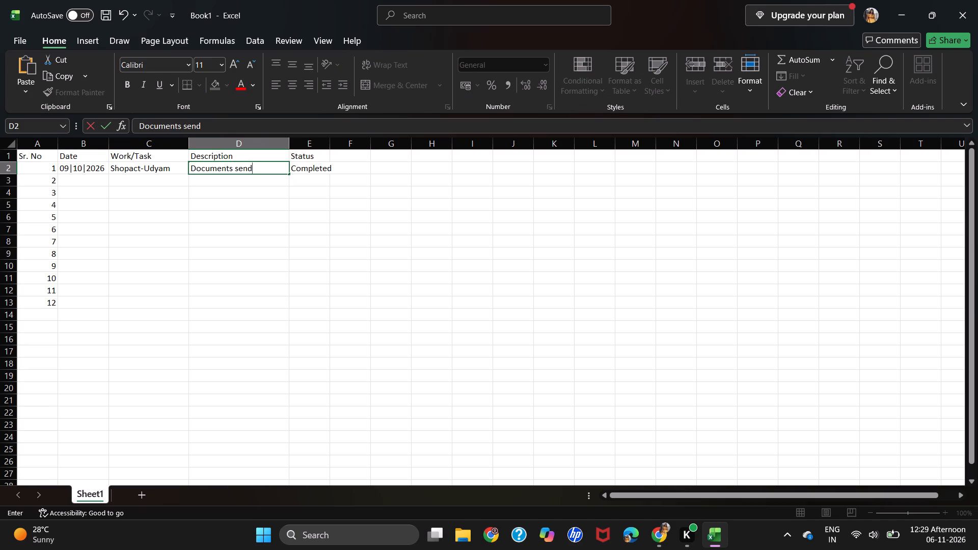
Widen column E so "Completed" fits inside the Status column.
click(314, 168)
click(314, 143)
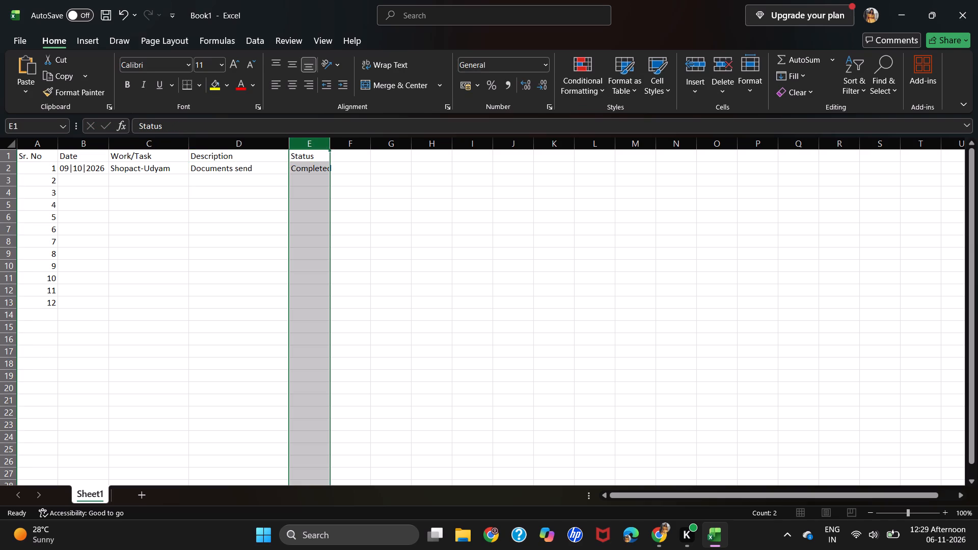
drag(330, 143, 351, 147)
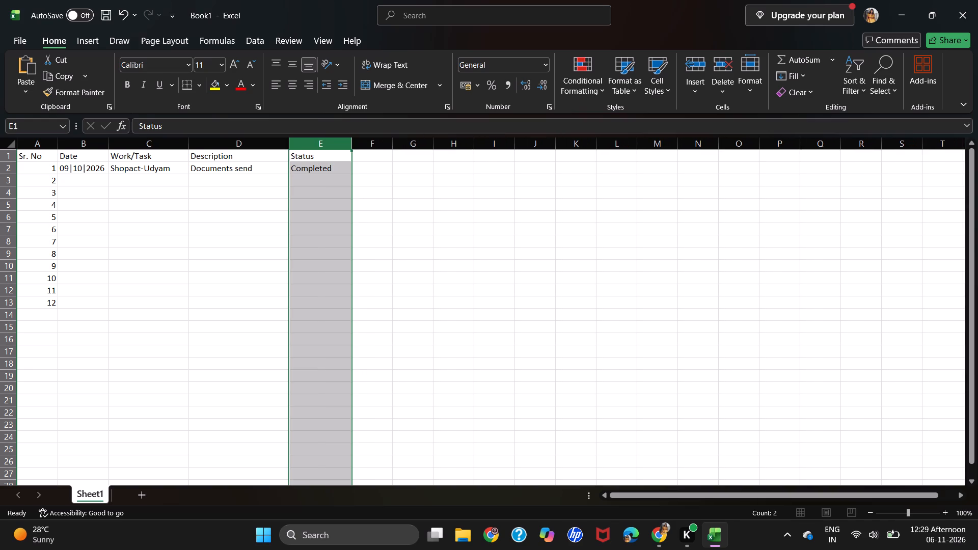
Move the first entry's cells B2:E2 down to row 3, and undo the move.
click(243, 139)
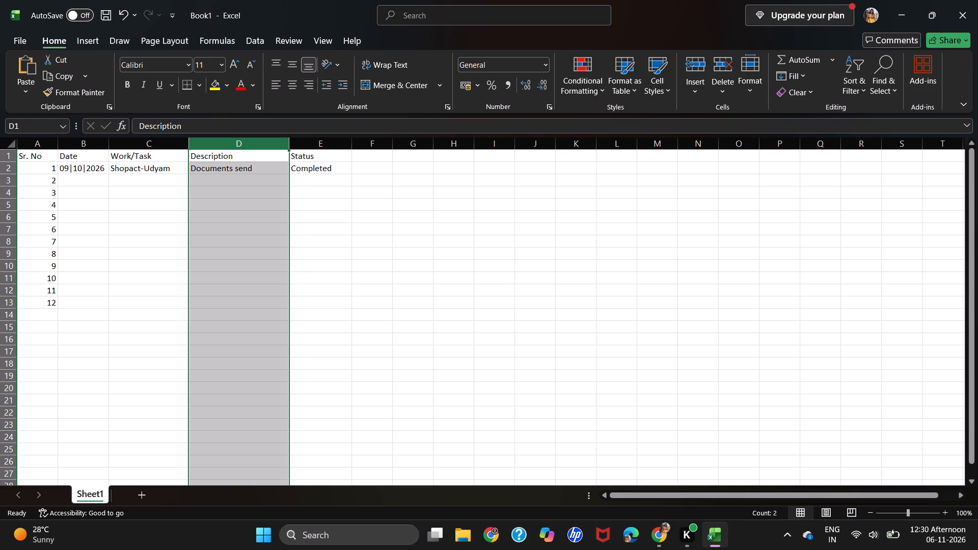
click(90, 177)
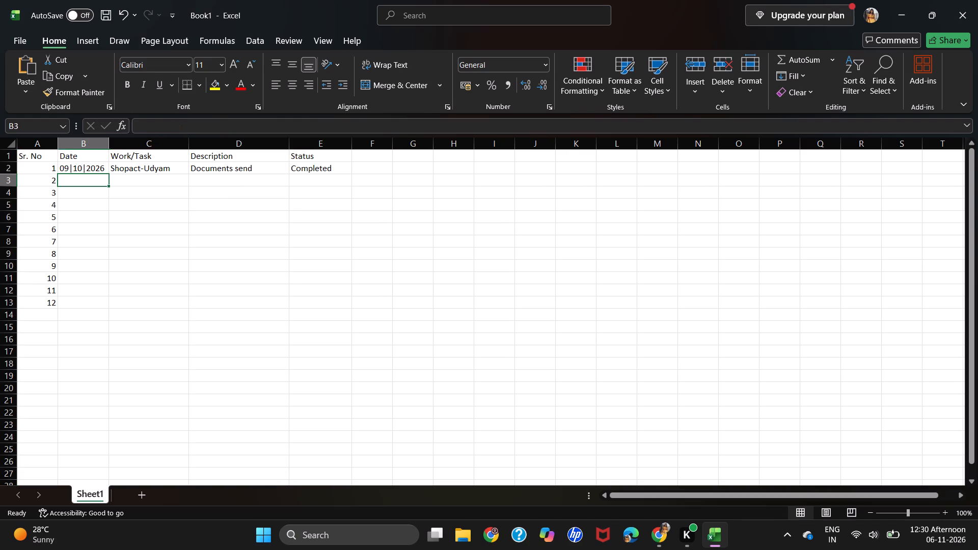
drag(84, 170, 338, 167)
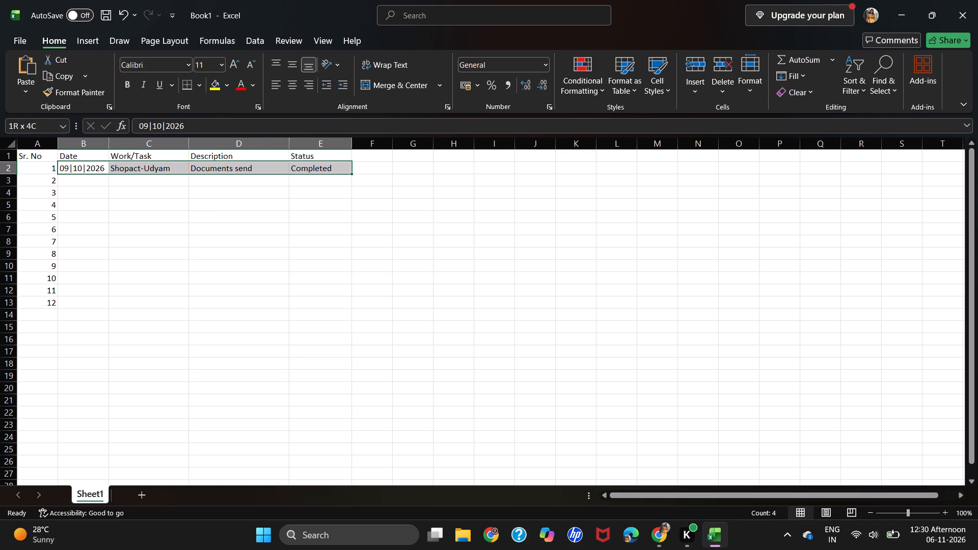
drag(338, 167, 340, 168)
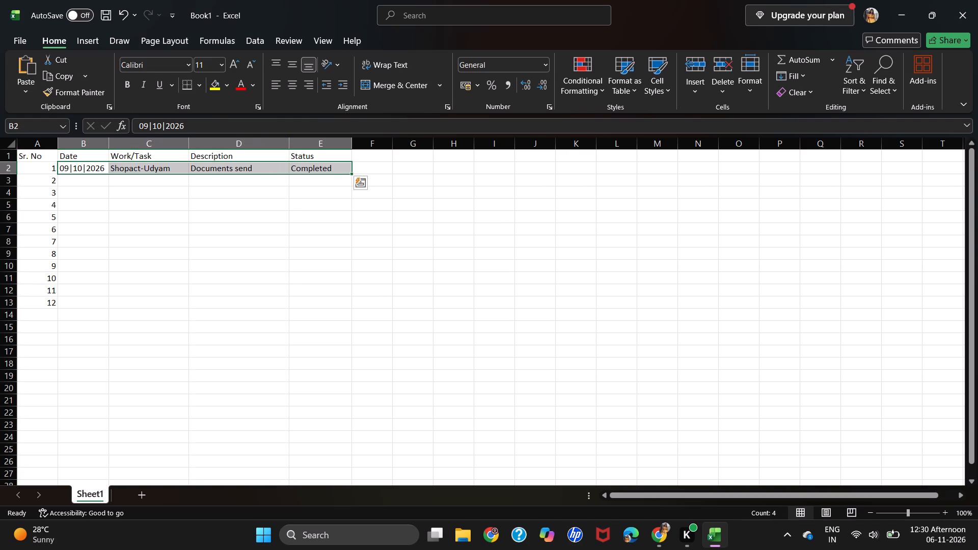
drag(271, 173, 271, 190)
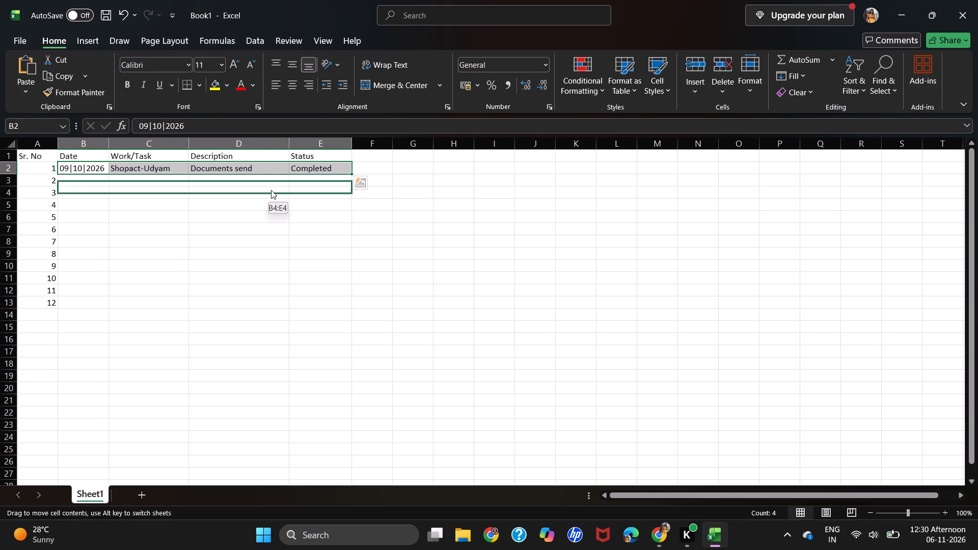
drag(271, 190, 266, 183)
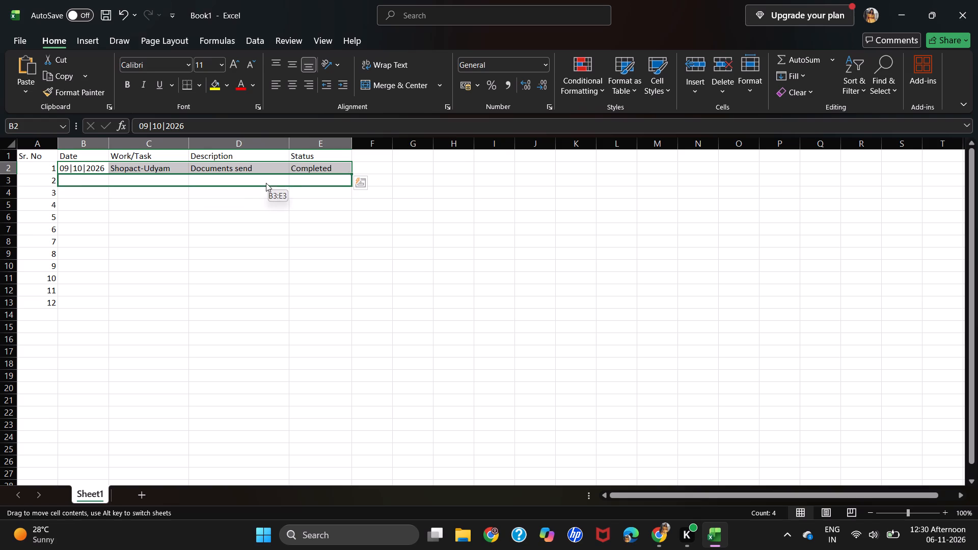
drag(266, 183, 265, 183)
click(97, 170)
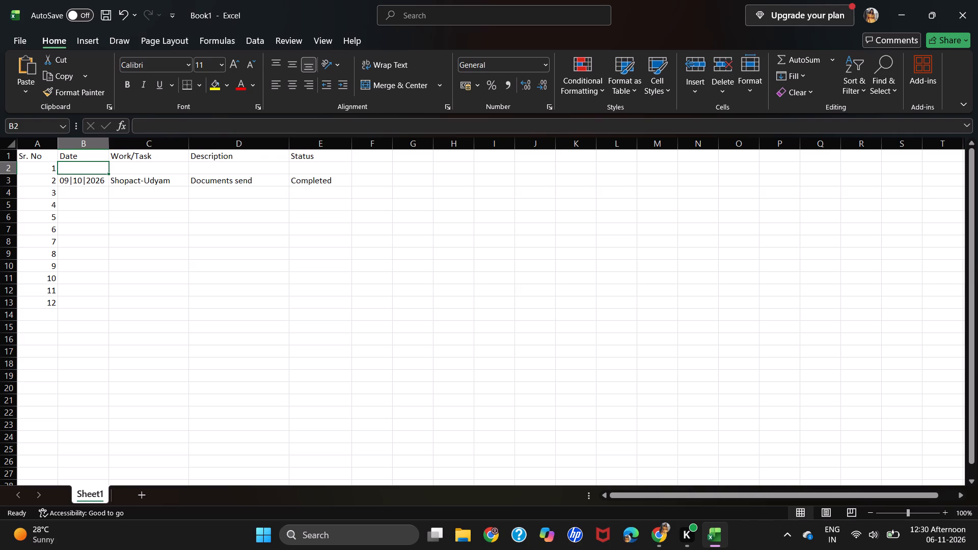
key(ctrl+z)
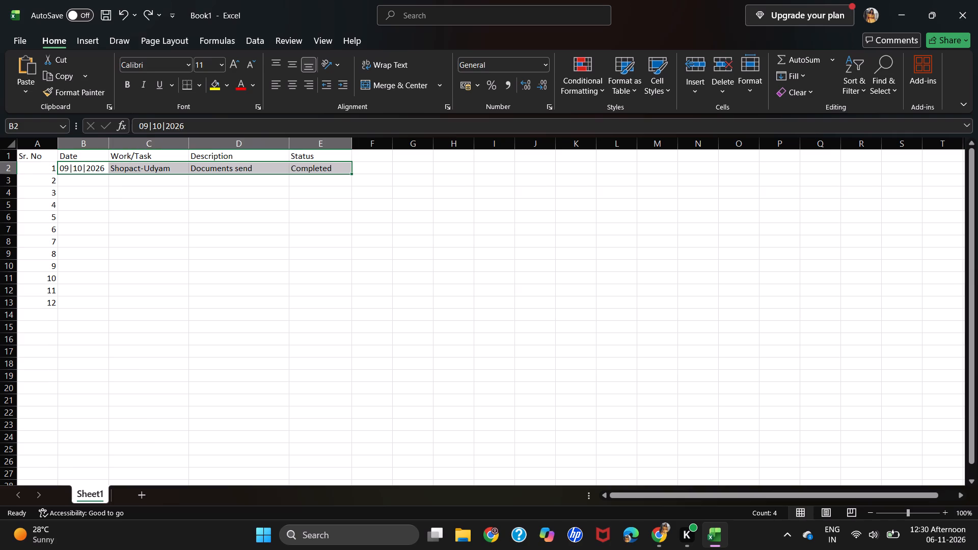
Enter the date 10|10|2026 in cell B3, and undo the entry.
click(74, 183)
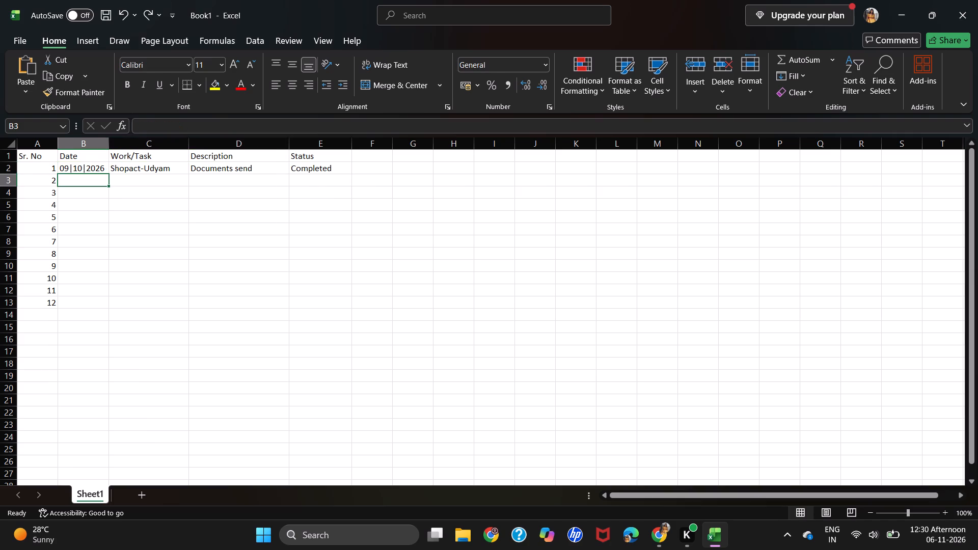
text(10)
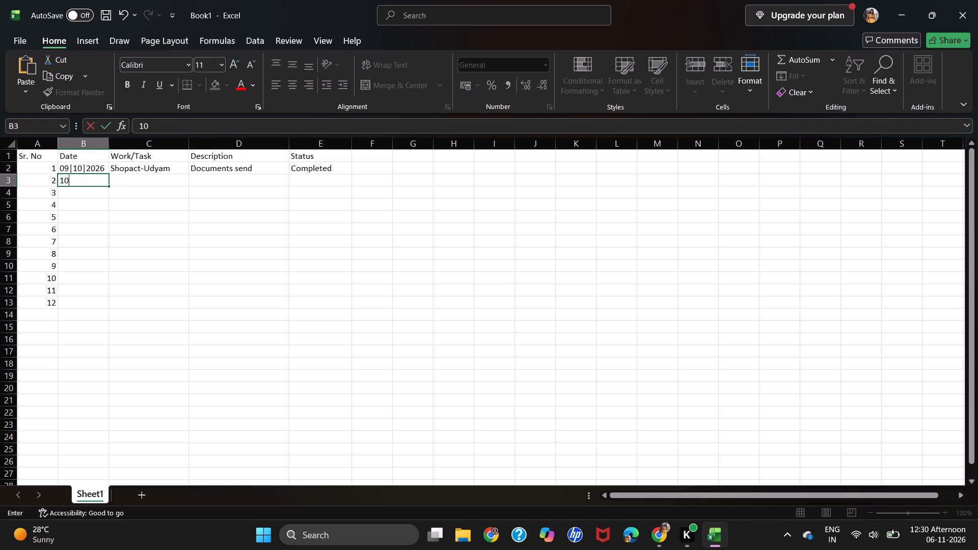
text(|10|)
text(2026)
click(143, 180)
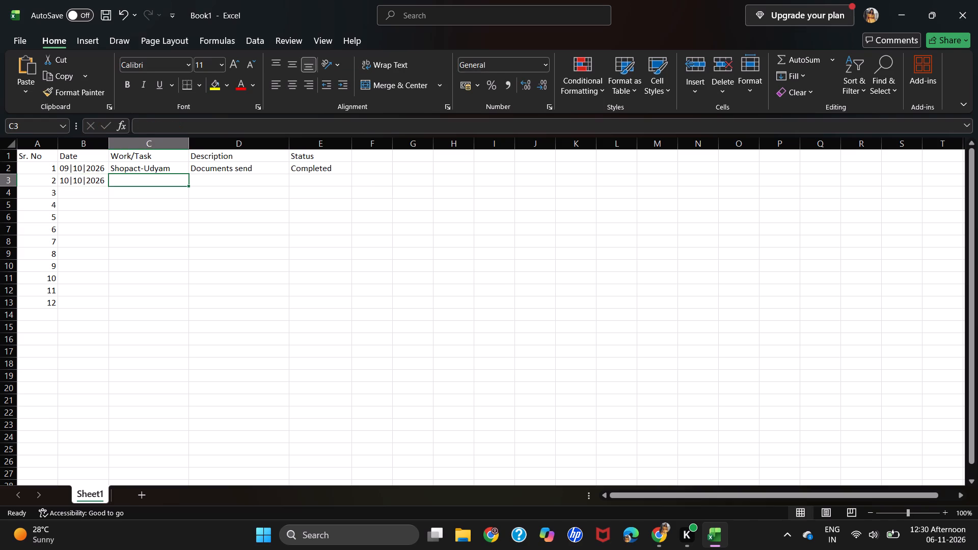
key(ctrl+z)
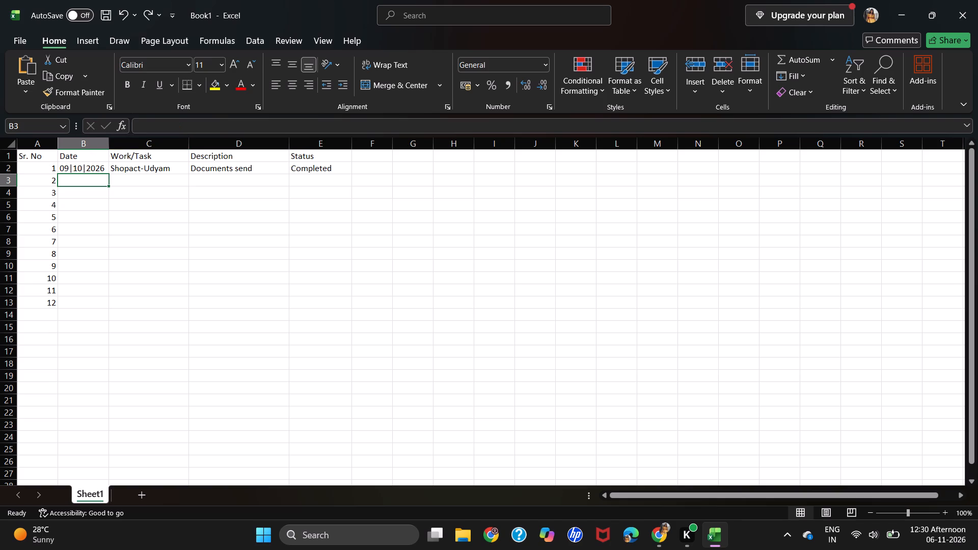
Enter "14|102026" as the date in cell B3 and "Shopact-Udyam" as the task in cell C3.
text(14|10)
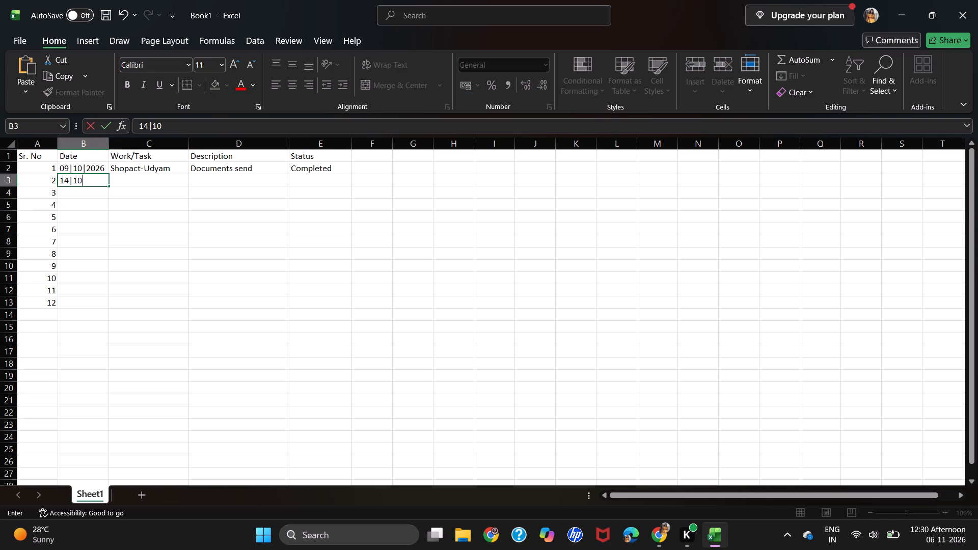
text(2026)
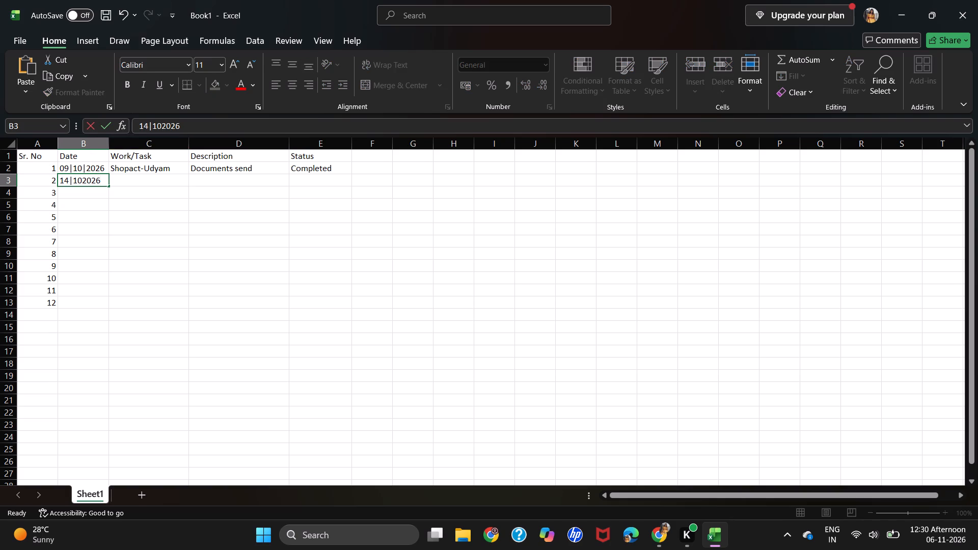
click(143, 180)
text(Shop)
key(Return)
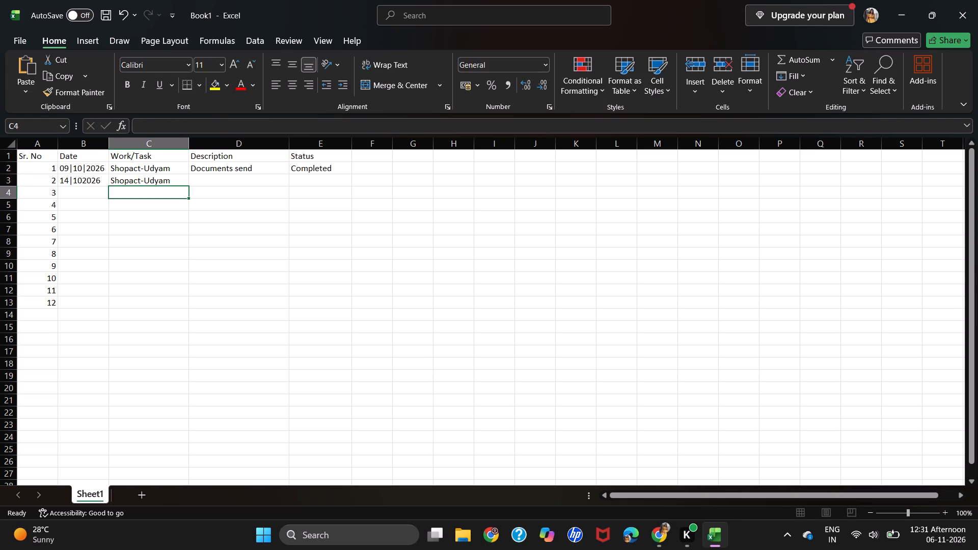
Enter "Documents send" as the description in cell D3 and "Completed" as the status in cell E3.
click(240, 181)
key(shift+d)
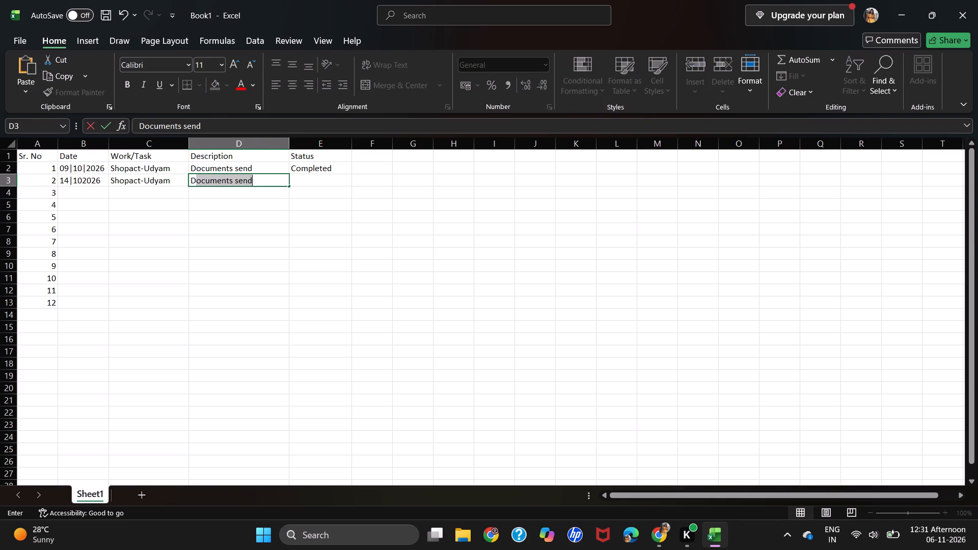
key(Return)
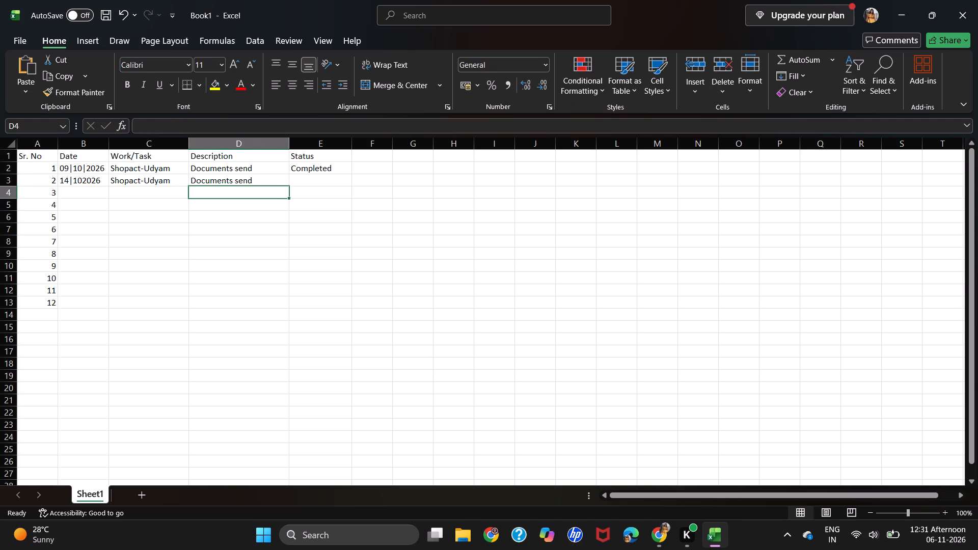
key(Right)
key(Up)
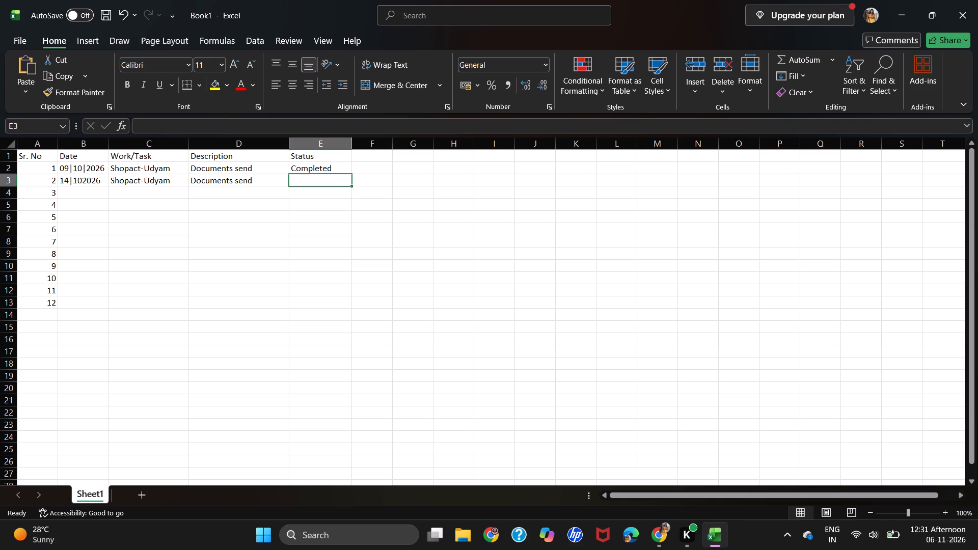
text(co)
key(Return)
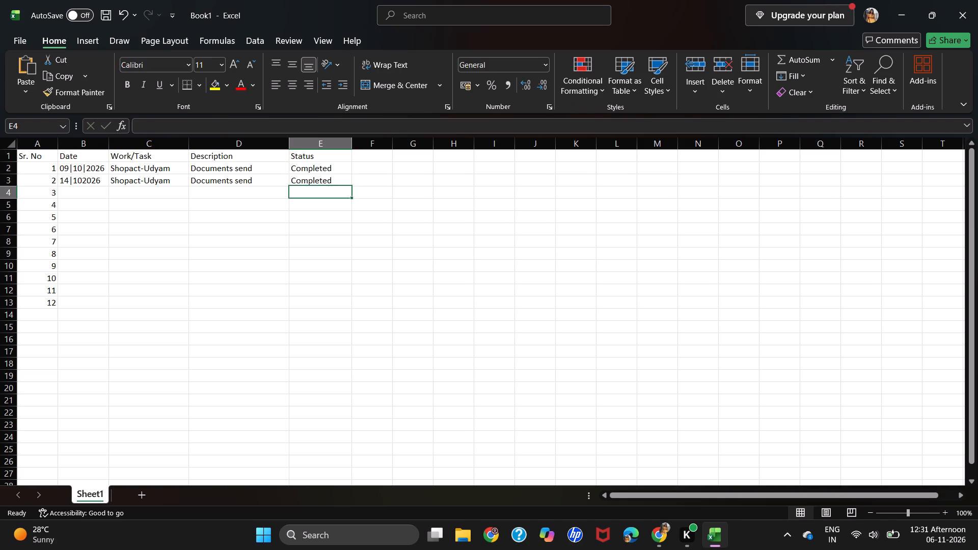
Move the second entry's cells B3:E3 down to row 5.
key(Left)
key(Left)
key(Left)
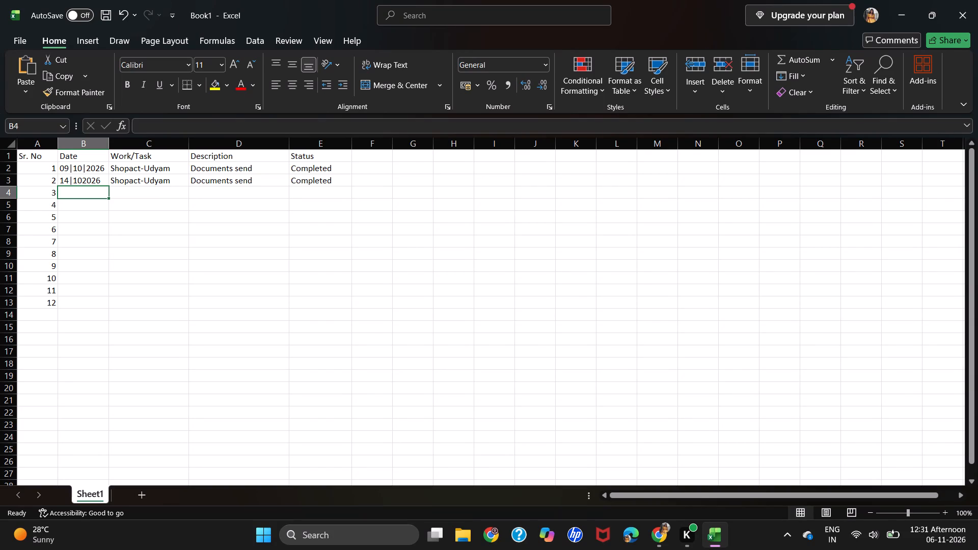
drag(86, 181, 348, 183)
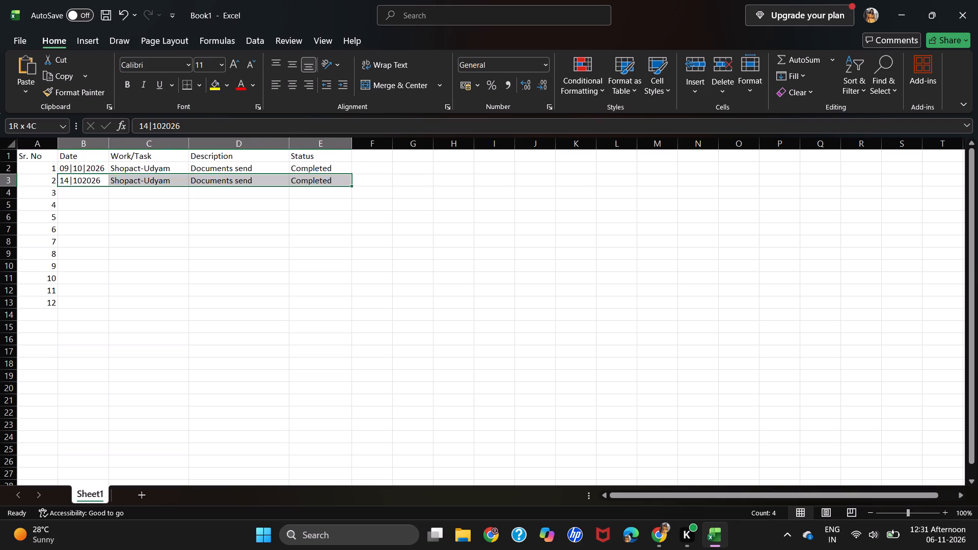
drag(348, 183, 348, 184)
click(252, 220)
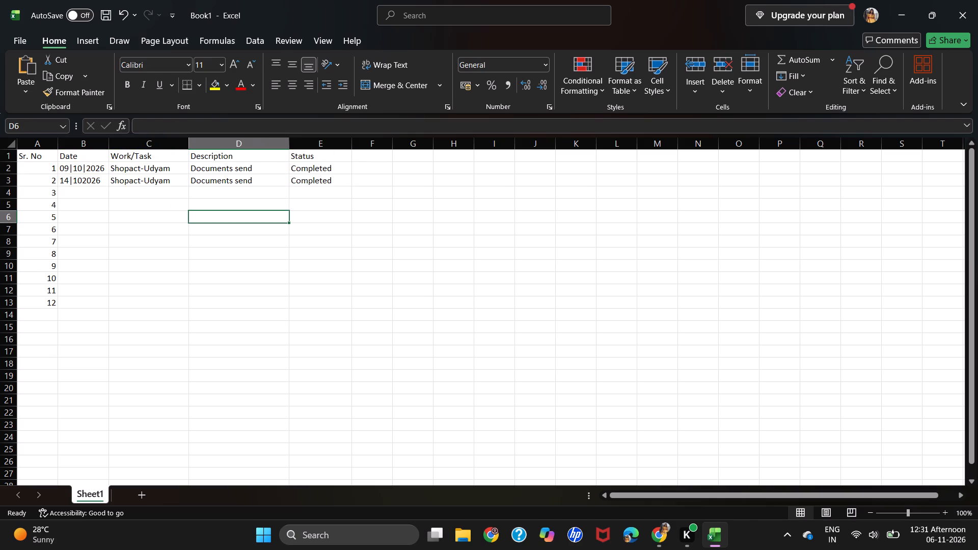
drag(72, 181, 316, 176)
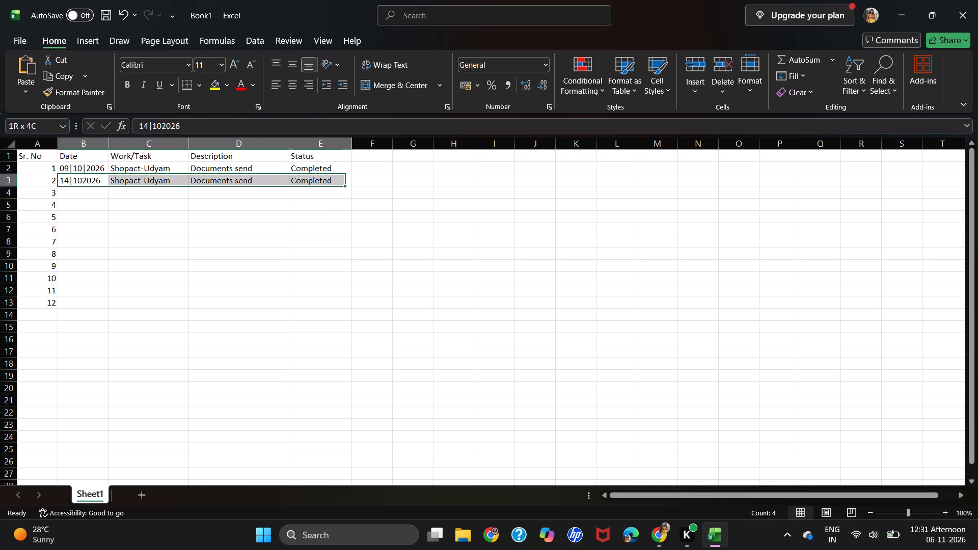
drag(316, 176, 336, 179)
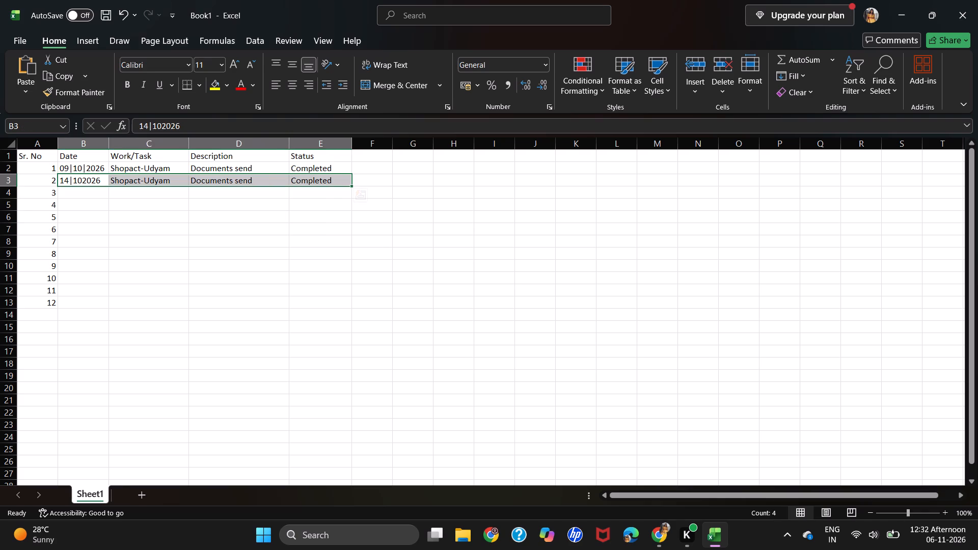
drag(238, 185, 236, 210)
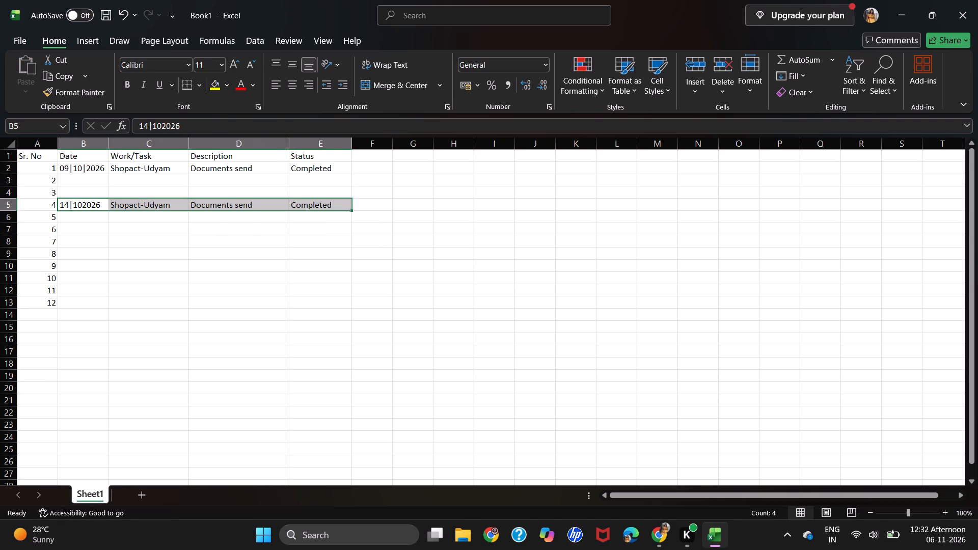
Enter the date 12|10|2026 in cell B3 for serial number 2.
click(73, 180)
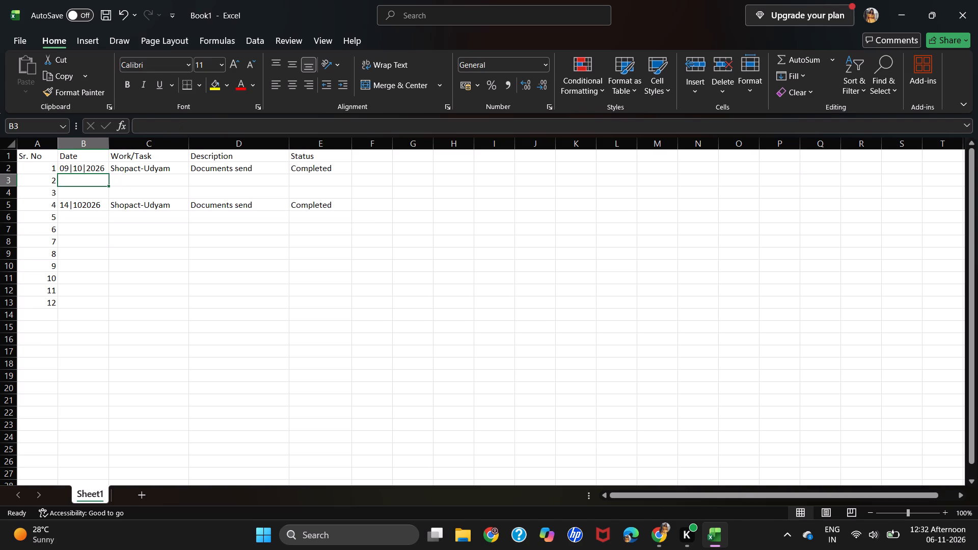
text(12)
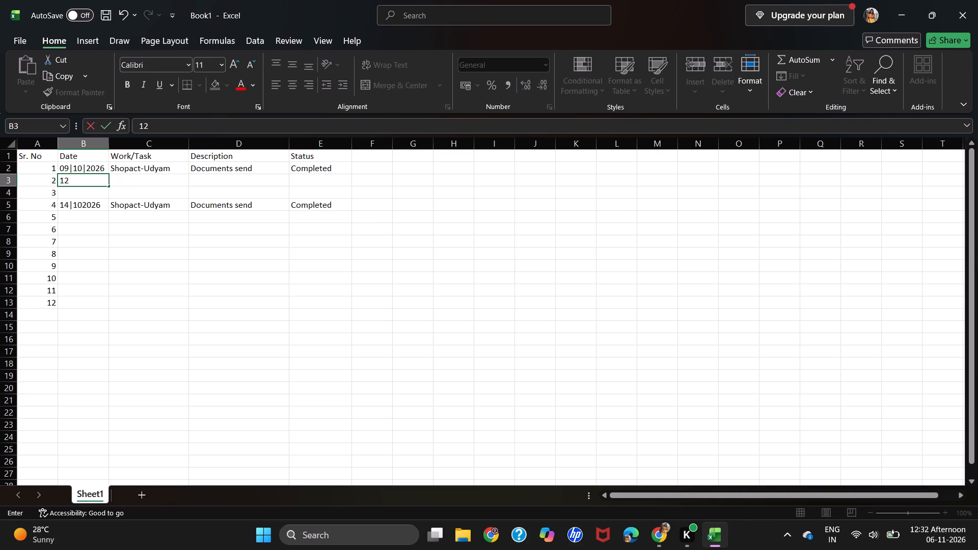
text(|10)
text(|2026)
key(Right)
Enter "Booking" in cell C3 under Work/Task.
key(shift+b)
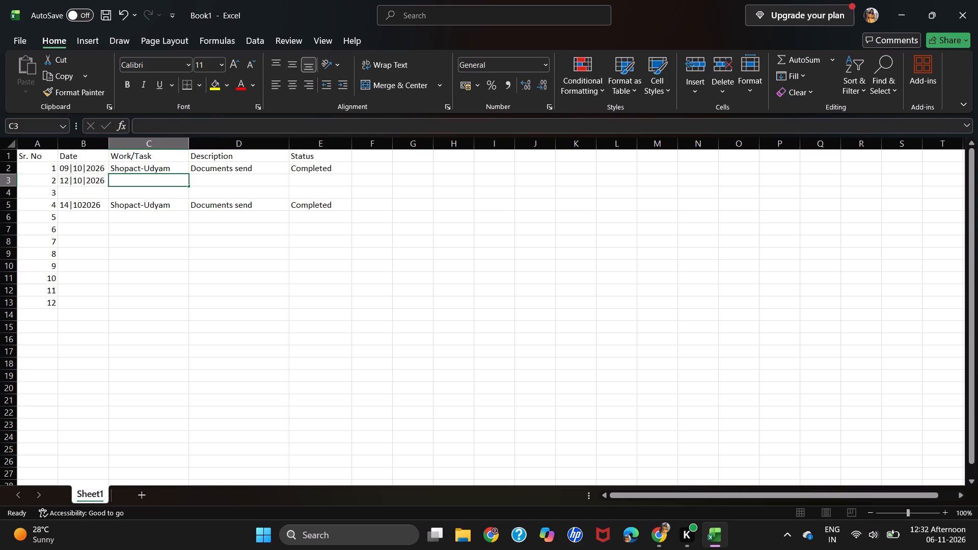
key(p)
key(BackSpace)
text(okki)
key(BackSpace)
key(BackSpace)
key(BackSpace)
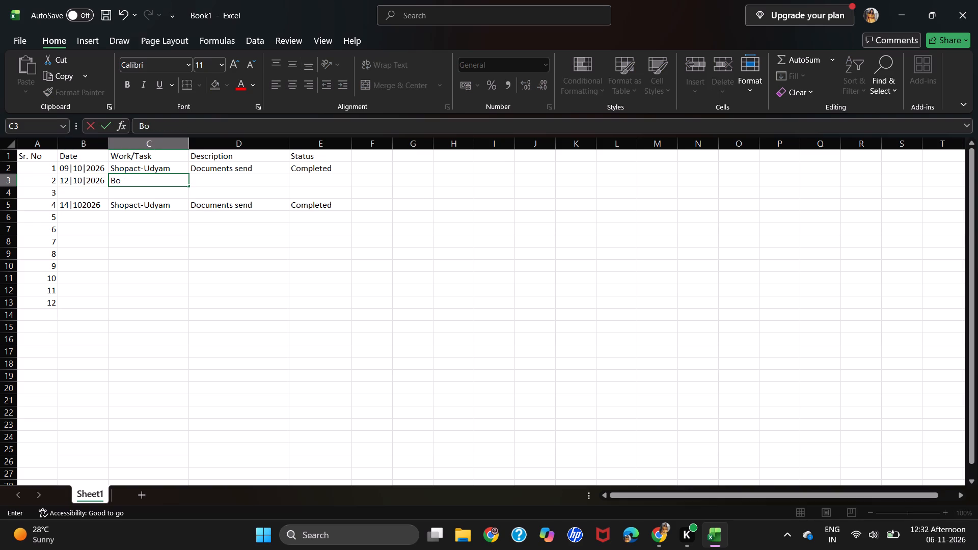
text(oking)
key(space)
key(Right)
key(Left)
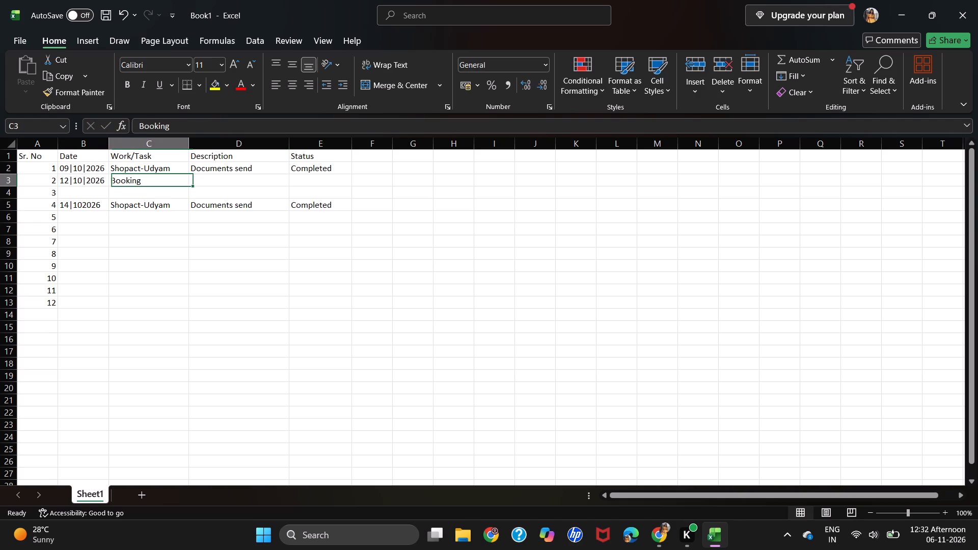
Enter "KSM Tours and Travels" in cell D3 under Description.
click(208, 177)
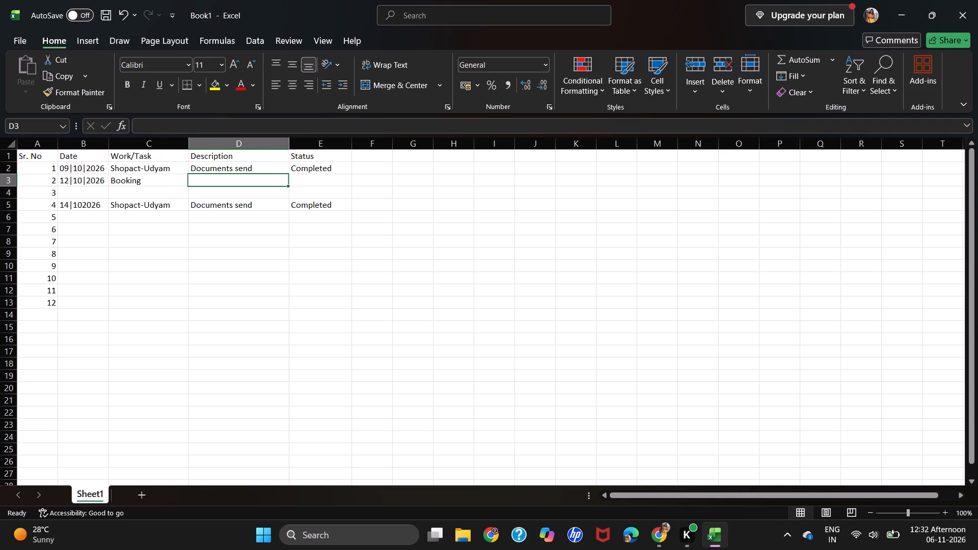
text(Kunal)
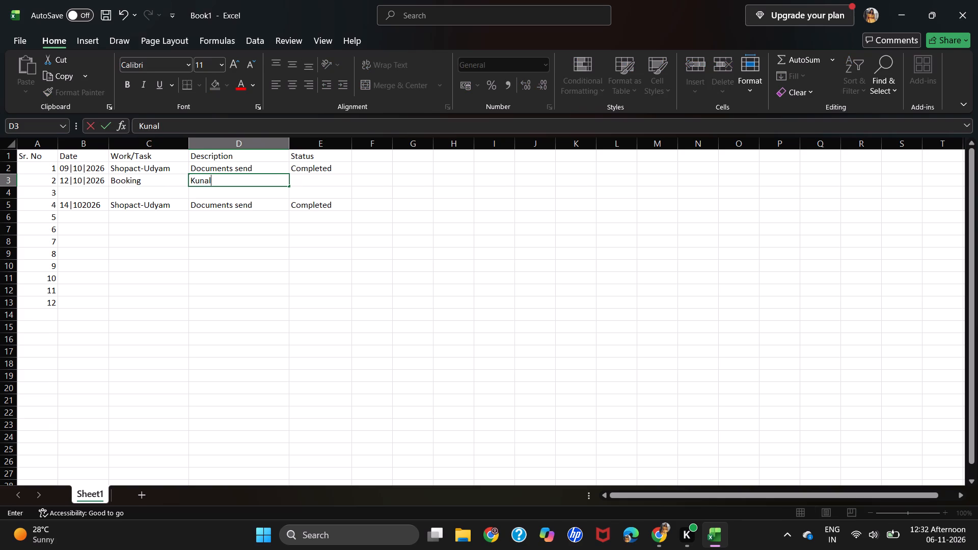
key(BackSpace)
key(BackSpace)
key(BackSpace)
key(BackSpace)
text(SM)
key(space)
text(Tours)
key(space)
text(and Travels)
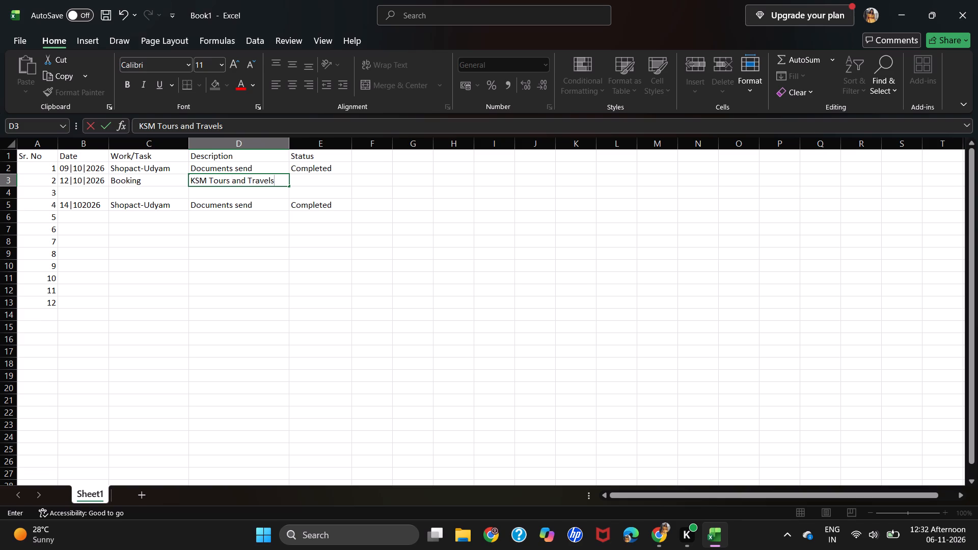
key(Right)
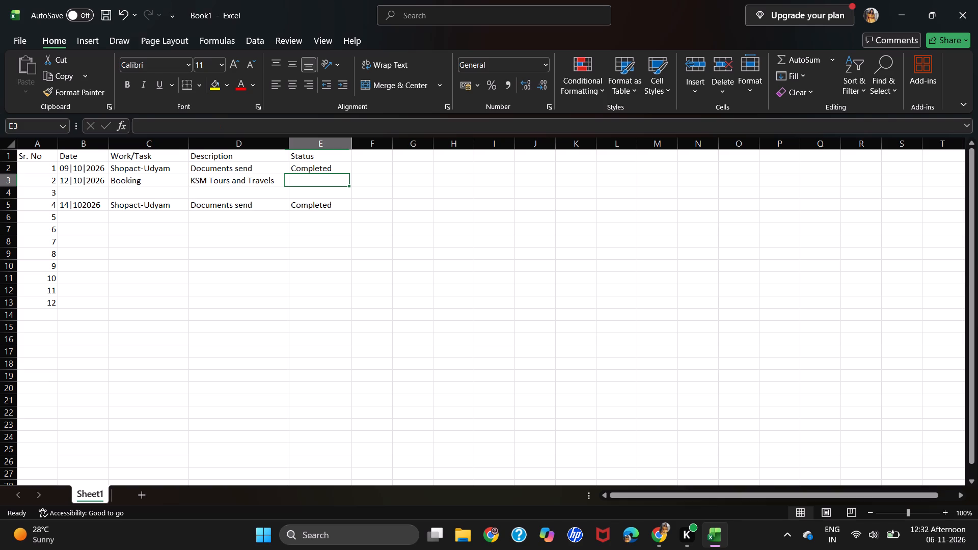
Replace the serial number 1 description in cell D2 with "Shrija Tours and Travels".
click(270, 167)
key(BackSpace)
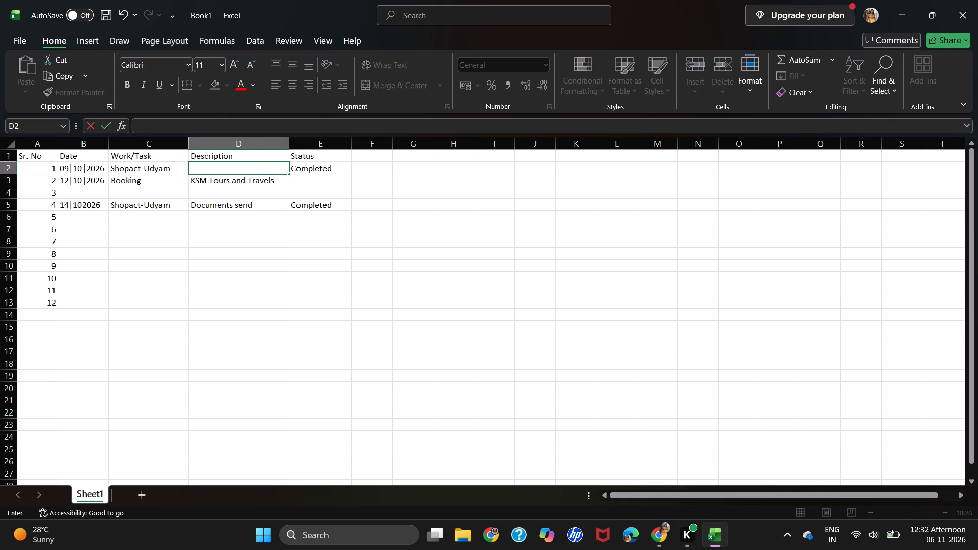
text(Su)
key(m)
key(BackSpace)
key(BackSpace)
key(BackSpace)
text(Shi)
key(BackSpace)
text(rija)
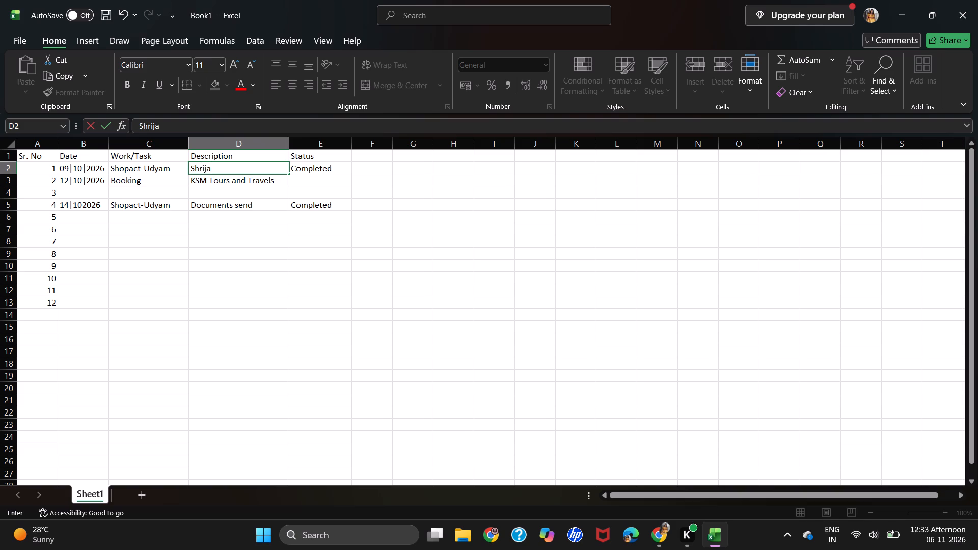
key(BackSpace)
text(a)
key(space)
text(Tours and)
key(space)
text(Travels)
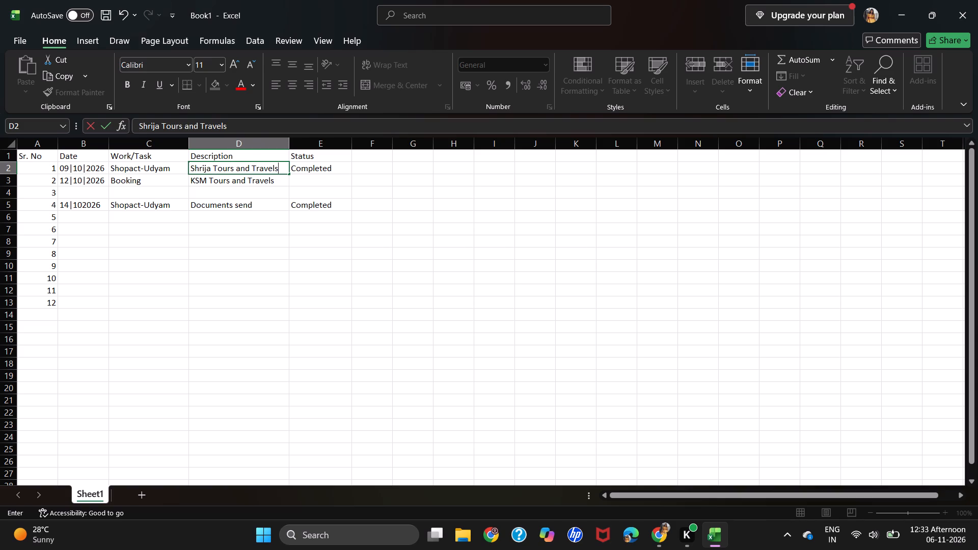
click(325, 180)
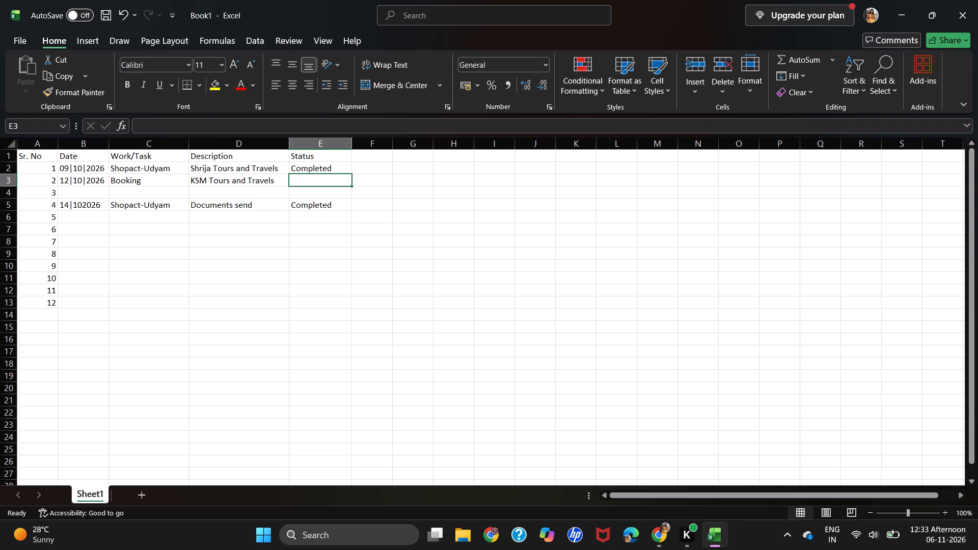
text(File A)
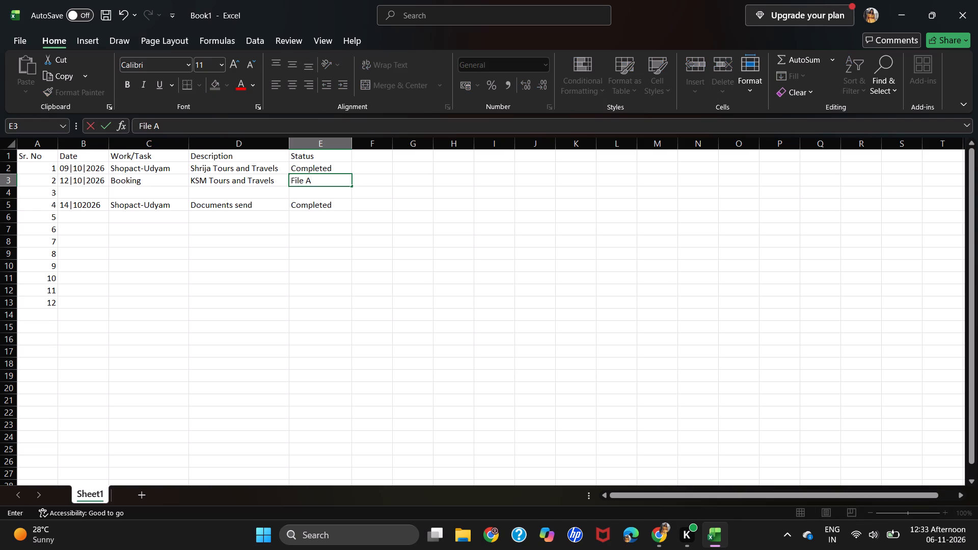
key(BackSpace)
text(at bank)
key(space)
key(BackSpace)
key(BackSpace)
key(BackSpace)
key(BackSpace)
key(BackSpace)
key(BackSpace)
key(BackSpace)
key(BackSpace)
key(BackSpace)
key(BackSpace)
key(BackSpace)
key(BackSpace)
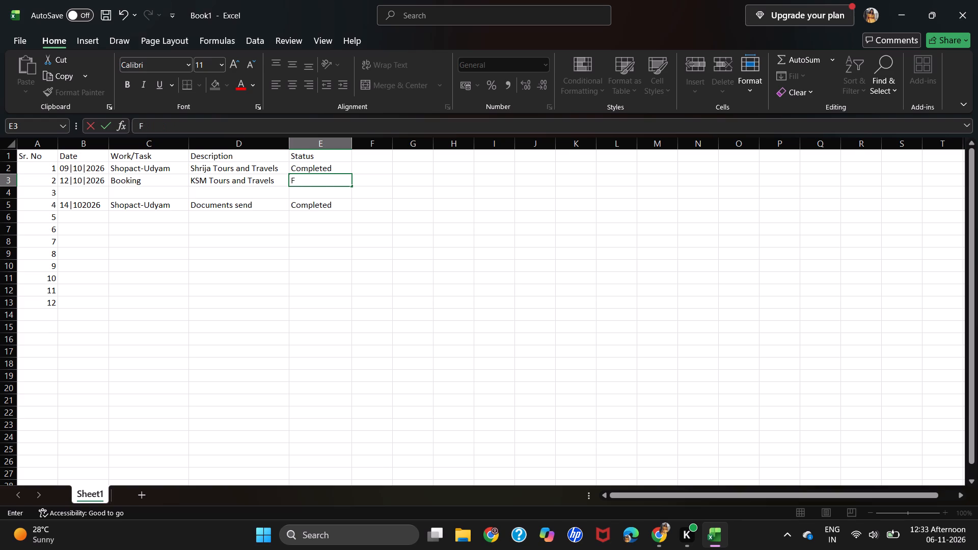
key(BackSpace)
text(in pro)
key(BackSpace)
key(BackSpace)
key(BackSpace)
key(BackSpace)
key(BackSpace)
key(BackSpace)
Enter "Banking process" in cell E3 under Status for serial number 2.
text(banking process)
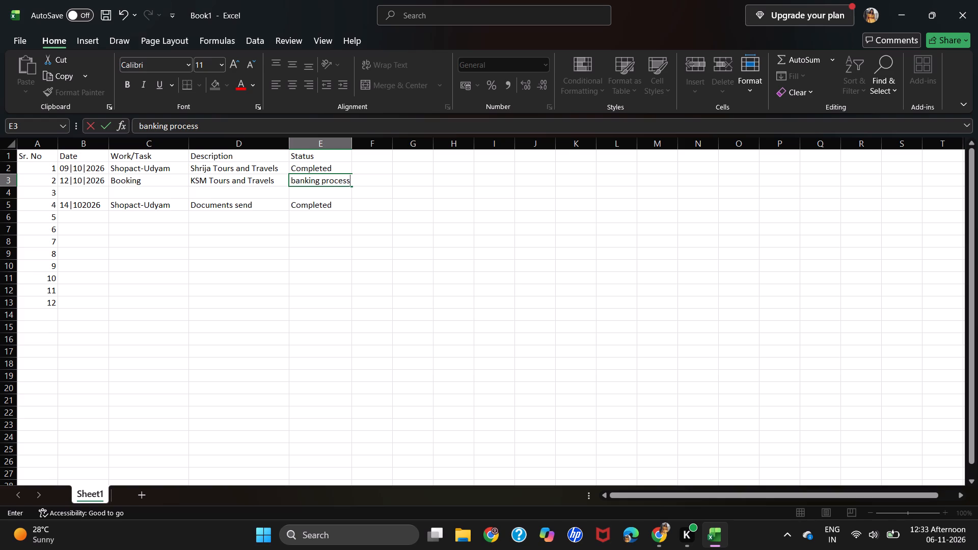
click(295, 181)
key(BackSpace)
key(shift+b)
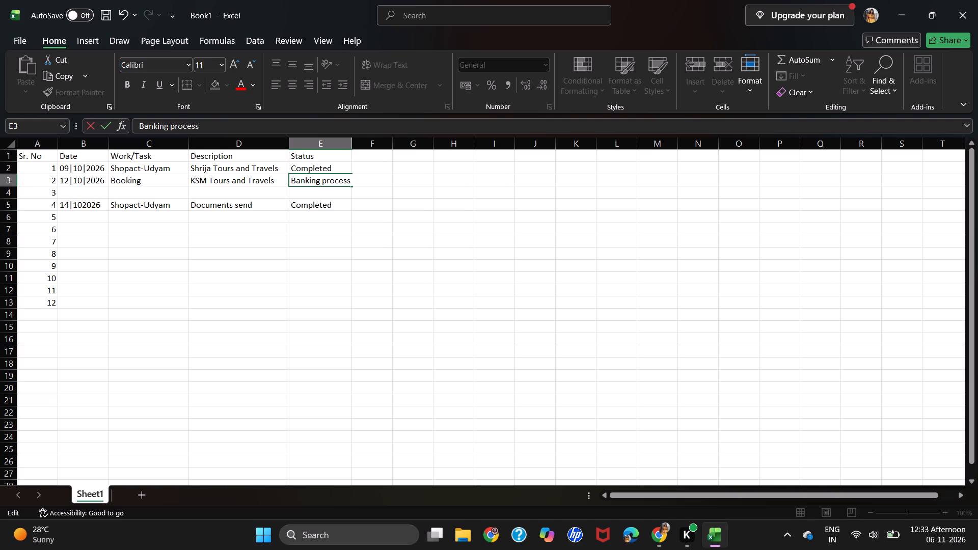
Enter the date 18|10|2026 in cell B6 for serial number 5.
click(94, 215)
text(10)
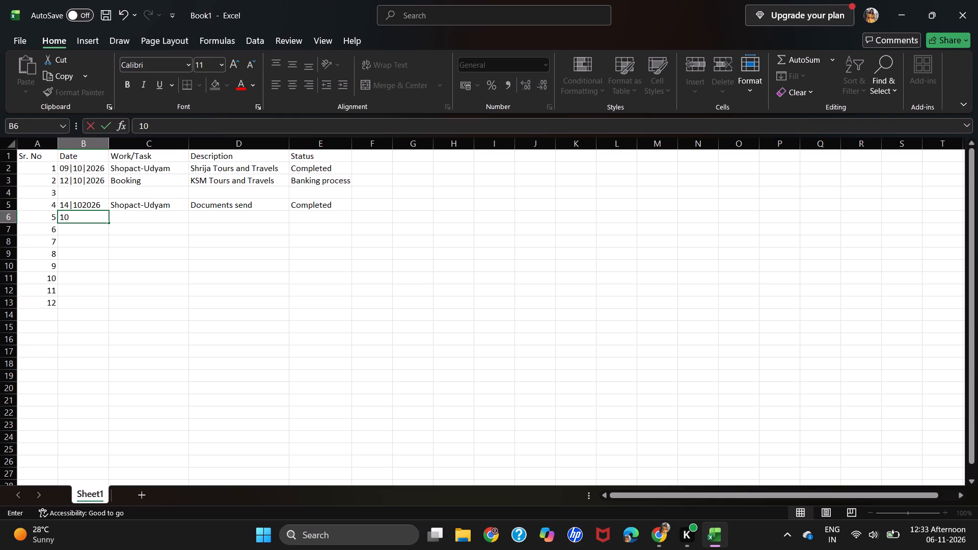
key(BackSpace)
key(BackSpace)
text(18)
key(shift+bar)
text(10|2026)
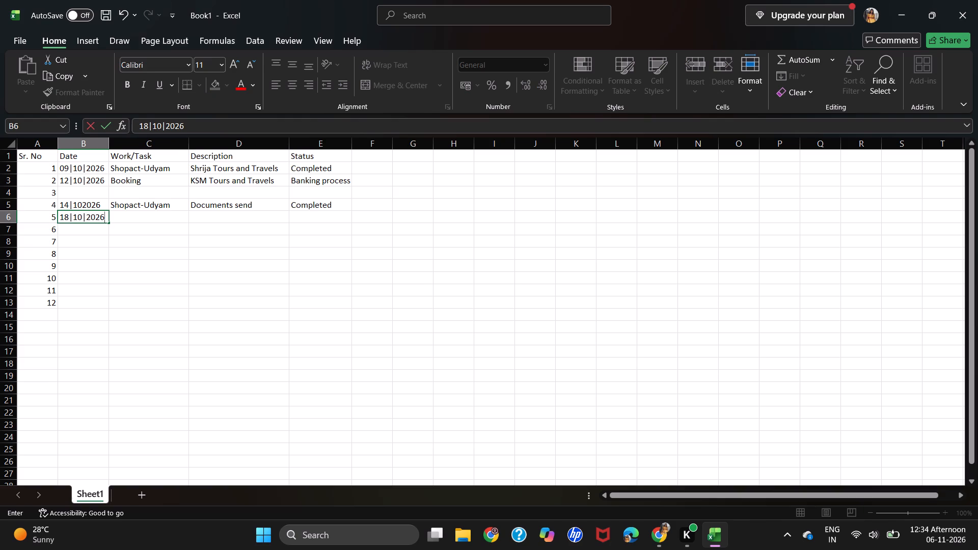
Correct the date in cell B5 to 14|10|2026 by adding the missing separator before the year.
click(86, 205)
click(86, 205)
double_click(86, 205)
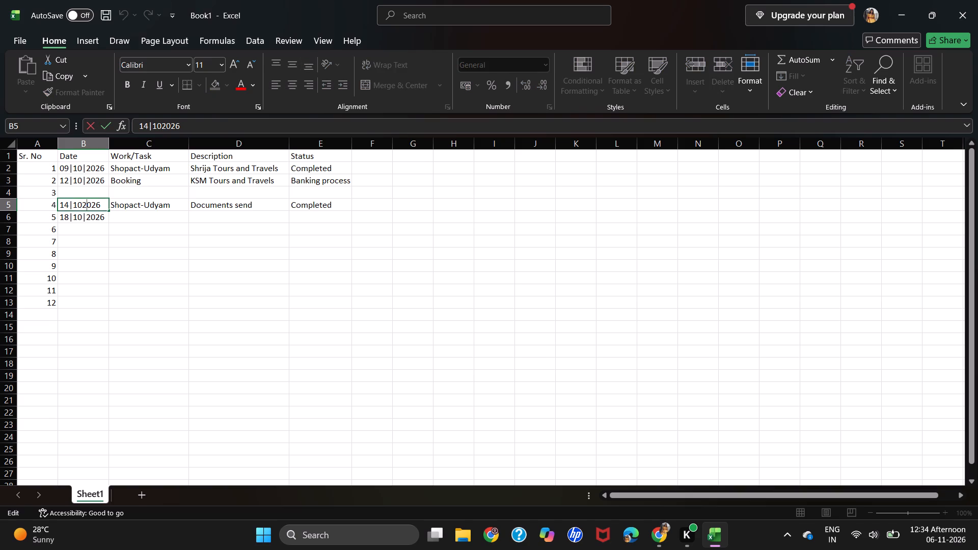
key(Left)
key(shift+bar)
Enter "Booking" in cell C6 under Work/Task for serial number 5.
click(147, 218)
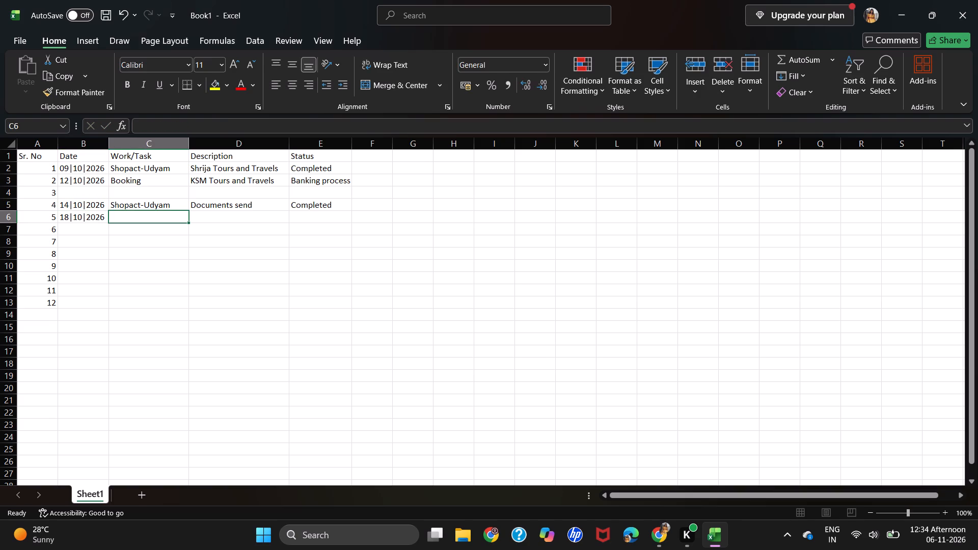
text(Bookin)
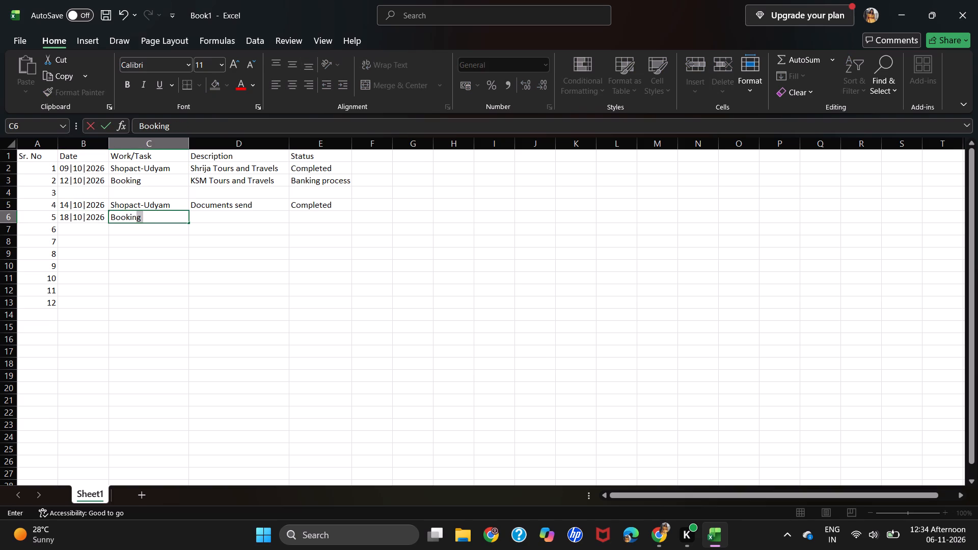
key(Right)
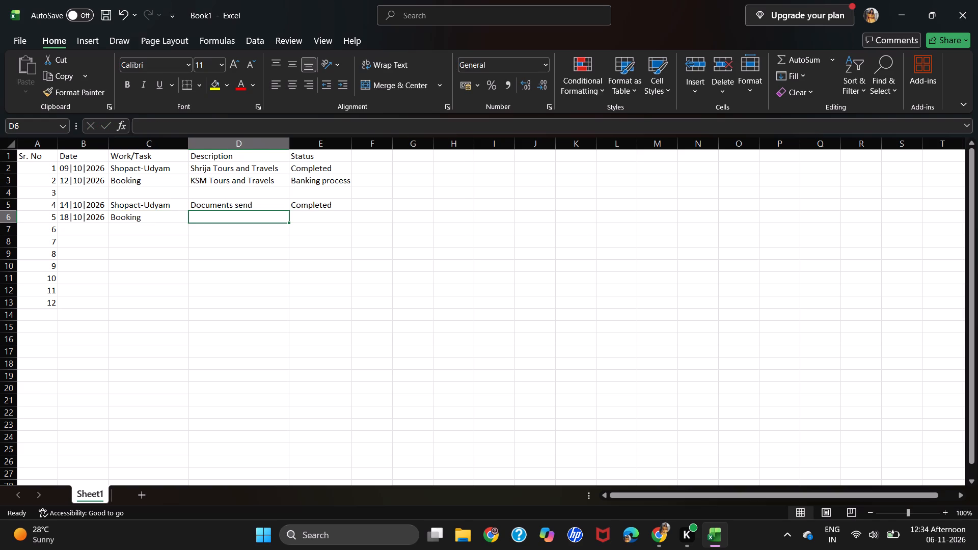
Enter "Khade Tours and Travels" in cell D6 under Description.
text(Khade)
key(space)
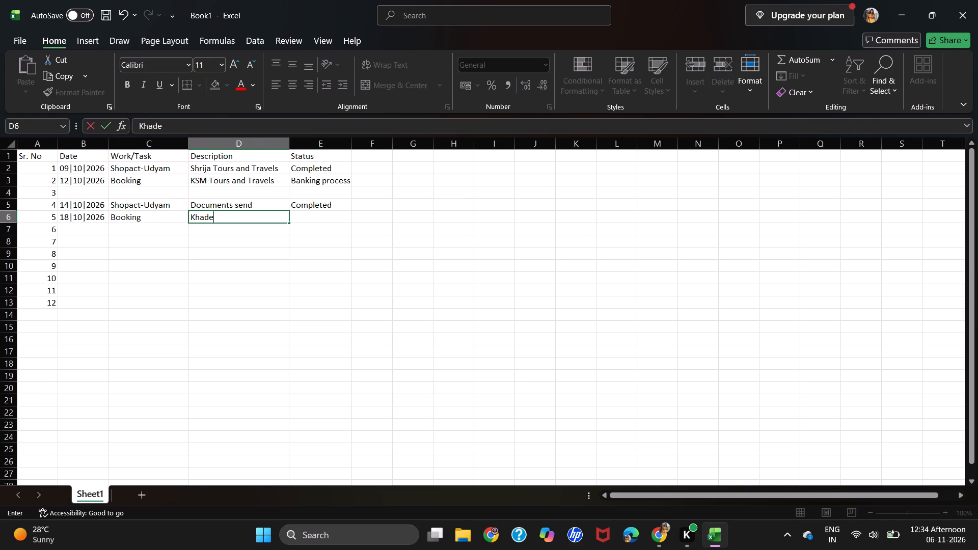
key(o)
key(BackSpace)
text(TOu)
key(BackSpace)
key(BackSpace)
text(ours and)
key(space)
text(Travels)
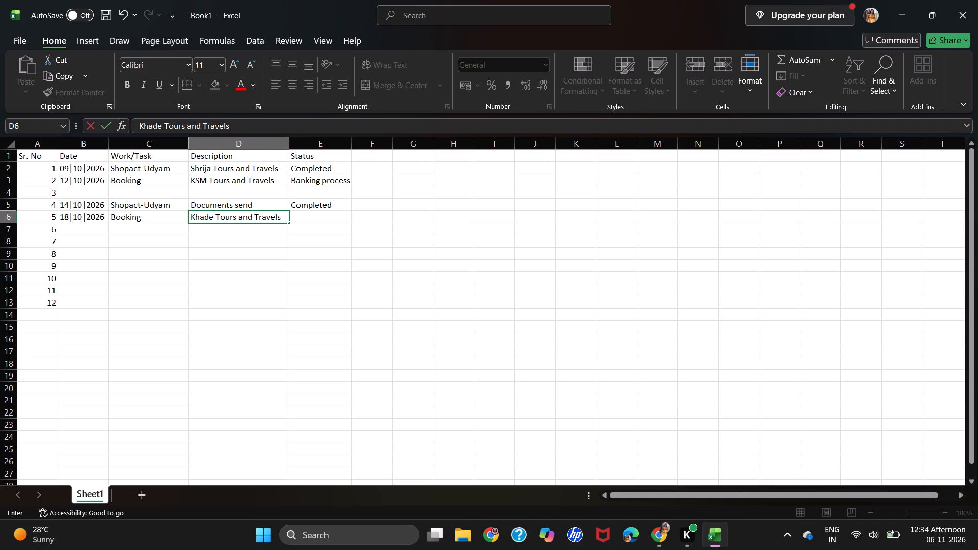
Rewrite the ending of the D6 description in lowercase so it reads "Khade tours and travels".
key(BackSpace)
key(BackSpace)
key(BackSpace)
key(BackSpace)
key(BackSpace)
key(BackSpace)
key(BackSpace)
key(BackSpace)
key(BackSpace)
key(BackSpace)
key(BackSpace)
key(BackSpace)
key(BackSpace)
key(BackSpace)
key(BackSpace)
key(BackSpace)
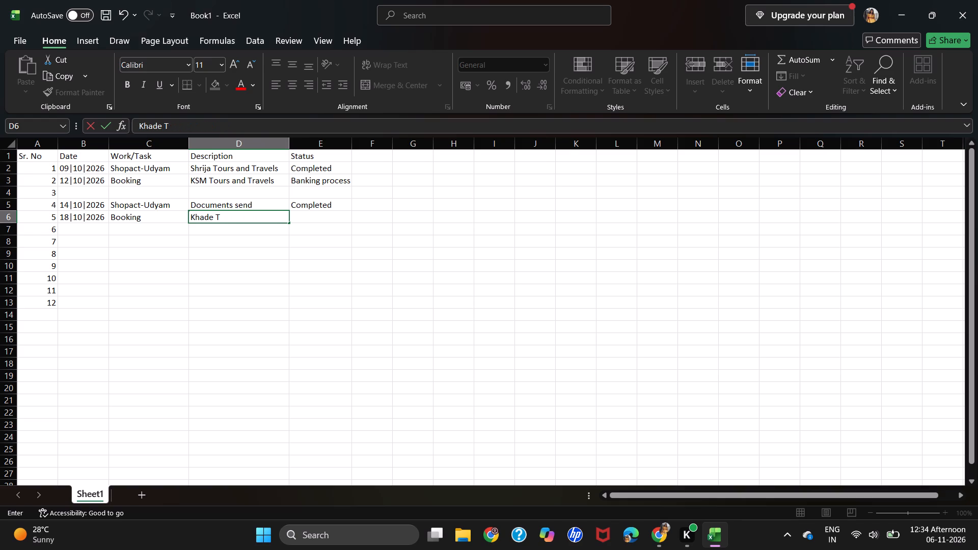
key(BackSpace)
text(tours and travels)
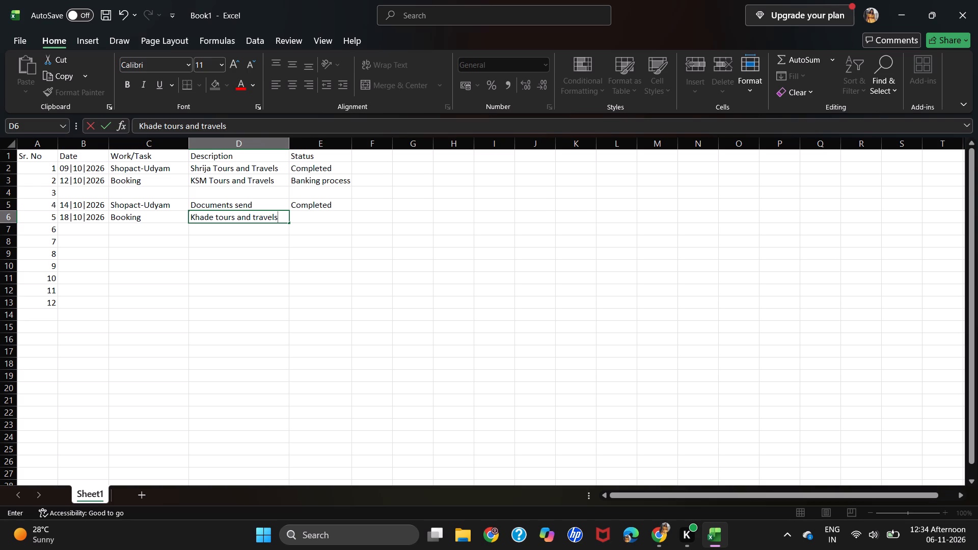
Copy "tours and travels" from D6 over the capitalized ending in D2, making it "Shrija tours and travels".
drag(216, 217, 280, 213)
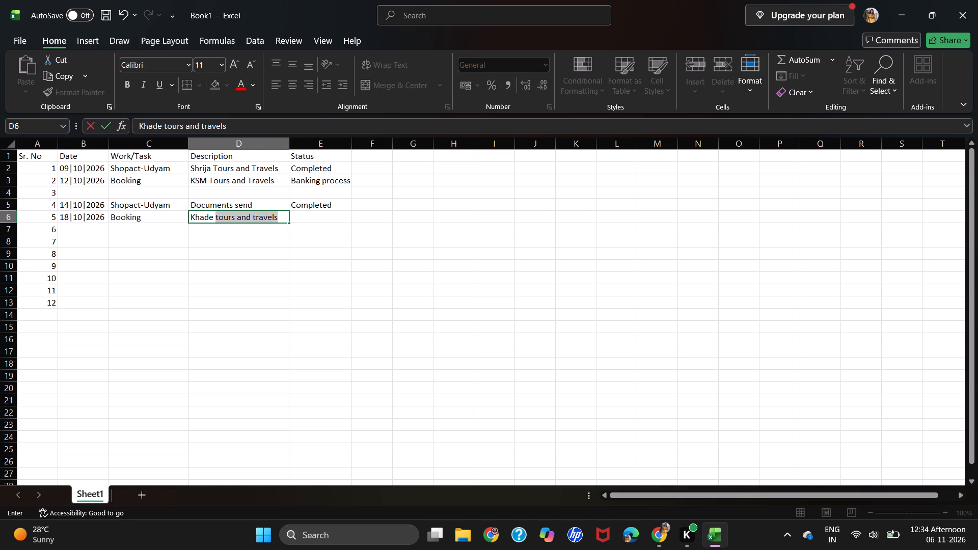
drag(280, 213, 280, 214)
key(ctrl+c)
click(266, 169)
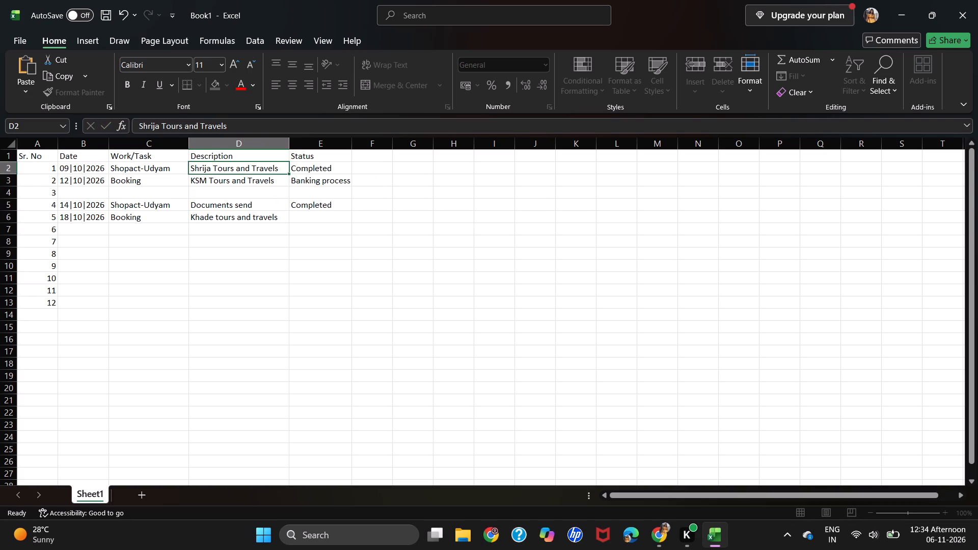
double_click(224, 169)
drag(212, 167, 286, 166)
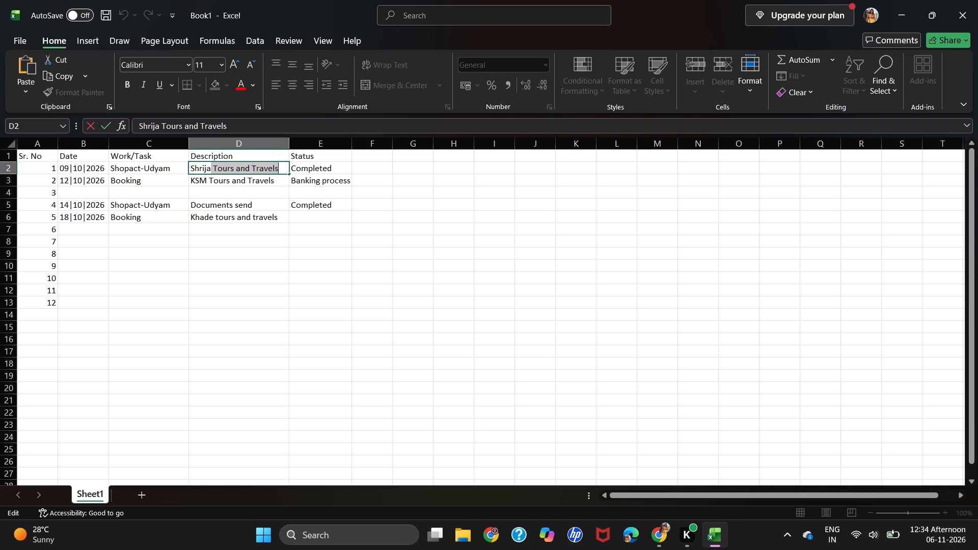
key(ctrl+v)
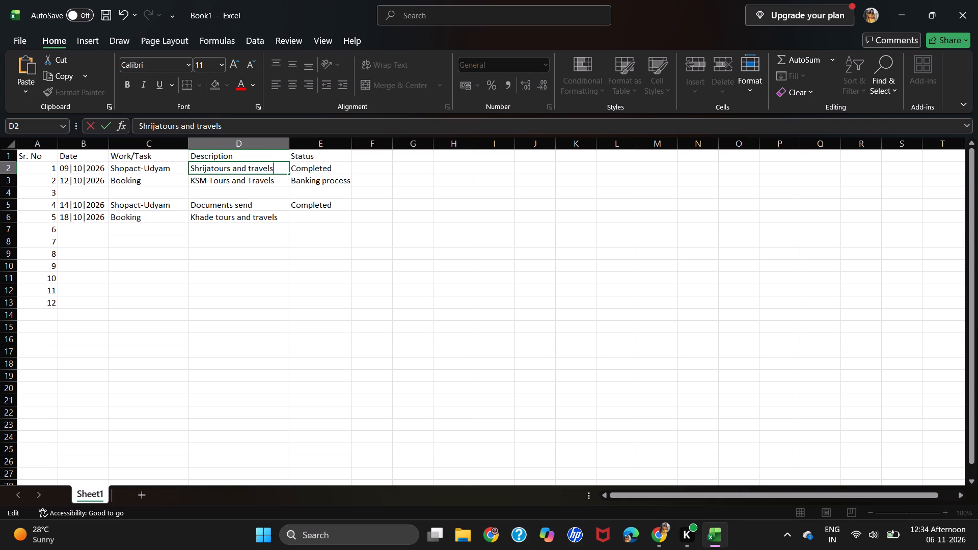
click(210, 169)
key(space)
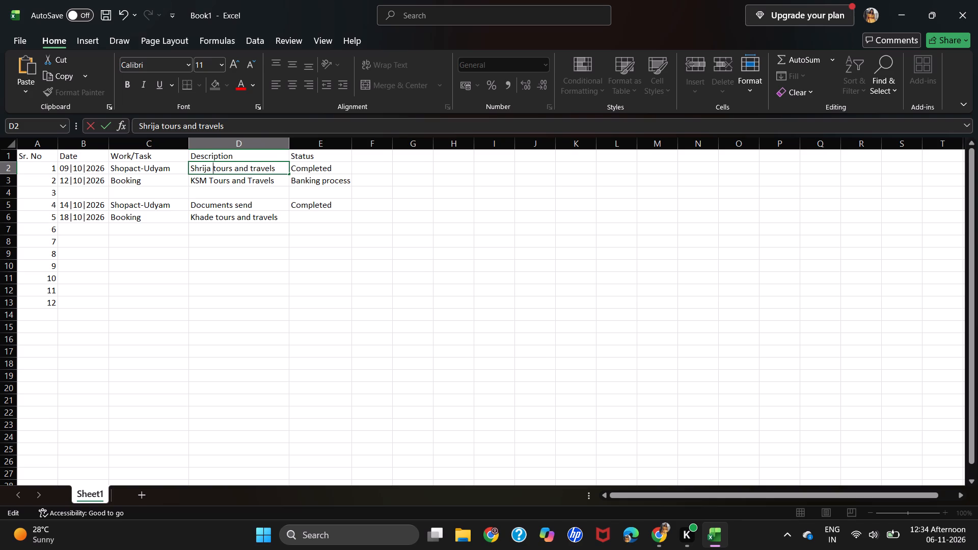
Paste "tours and travels" over the capitalized ending of the D3 description so it reads "KSM tours and travels".
click(215, 179)
double_click(215, 179)
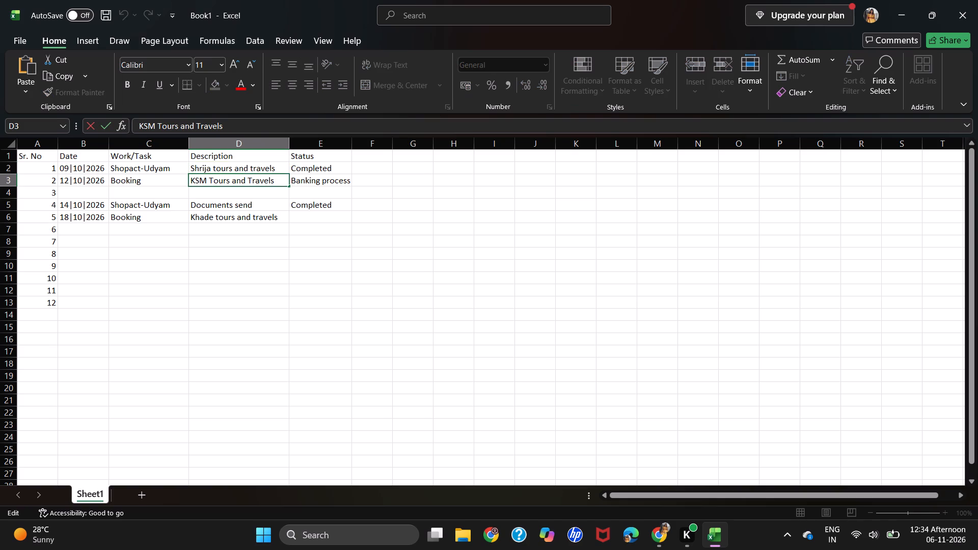
drag(211, 180, 274, 179)
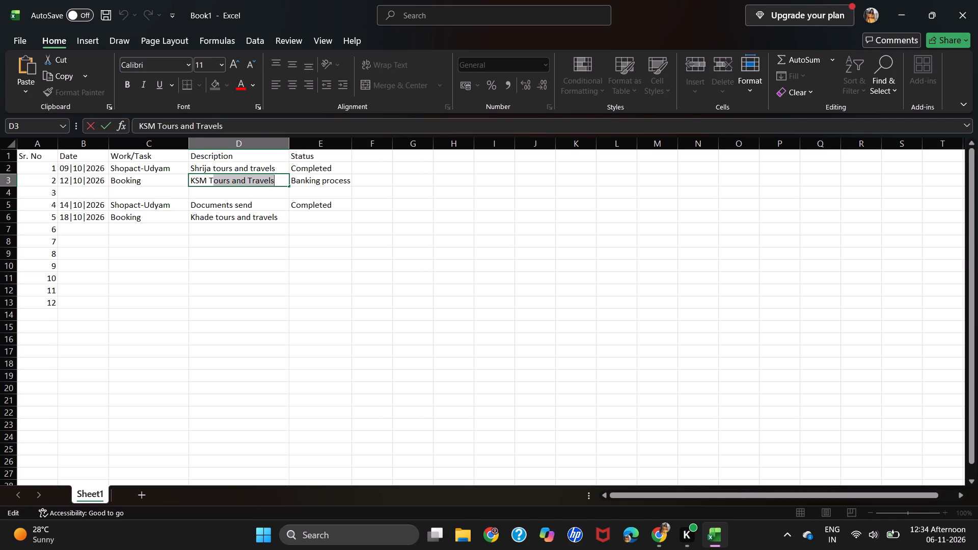
drag(274, 179, 271, 179)
click(271, 179)
drag(209, 179, 271, 178)
drag(271, 178, 283, 179)
key(ctrl+v)
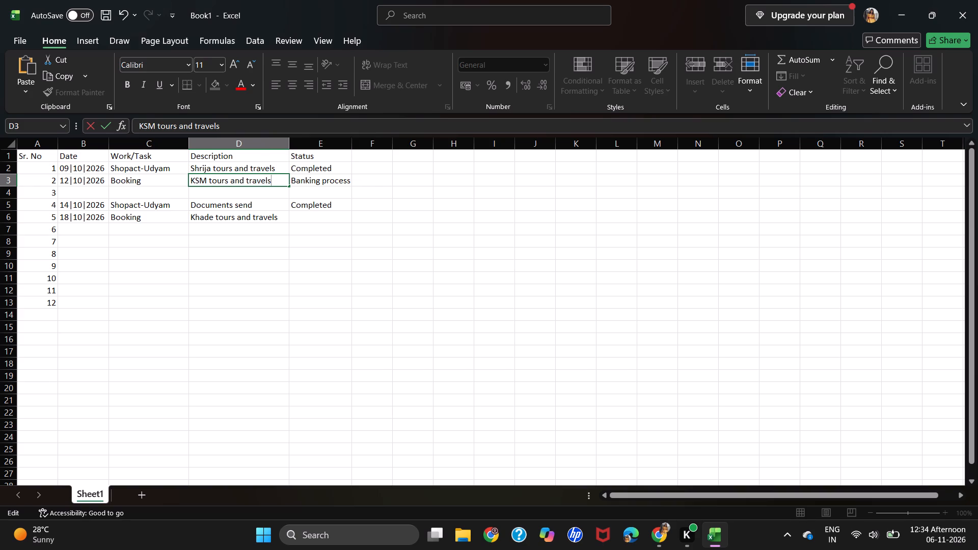
Replace the description in D5 with "Venkatesh tours and travels", reusing the copied "tours and travels" ending.
click(262, 209)
key(BackSpace)
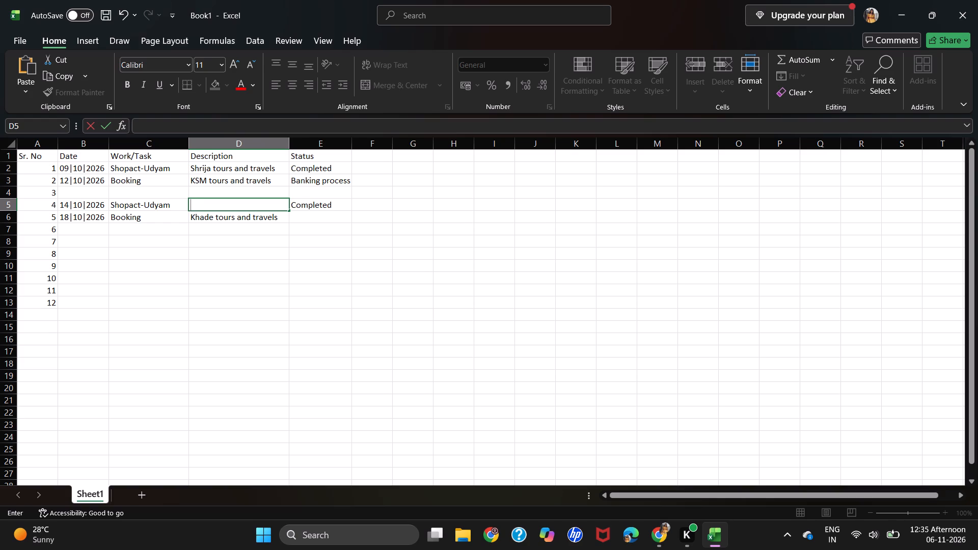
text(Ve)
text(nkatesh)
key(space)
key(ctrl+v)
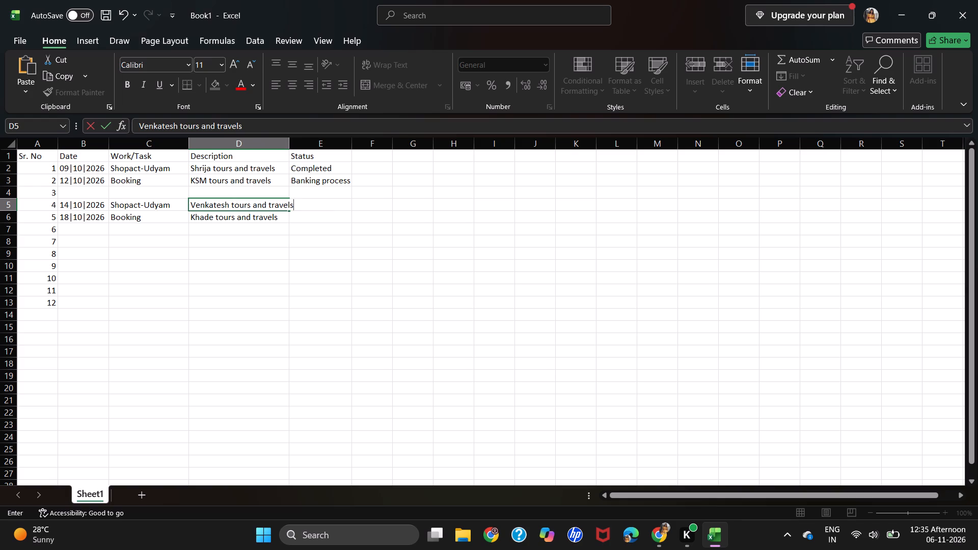
Widen the Description column so the longest entry in D5 fits inside it.
click(283, 144)
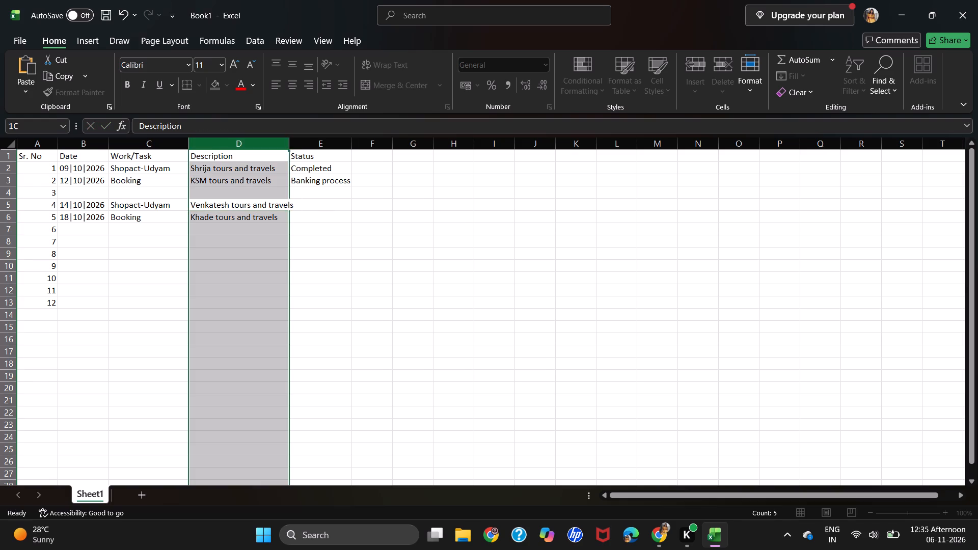
drag(289, 144, 300, 145)
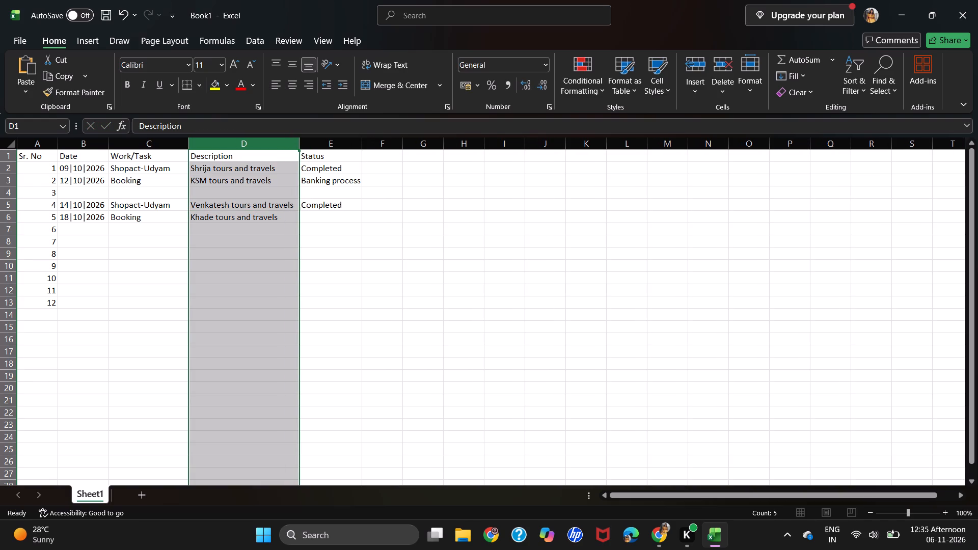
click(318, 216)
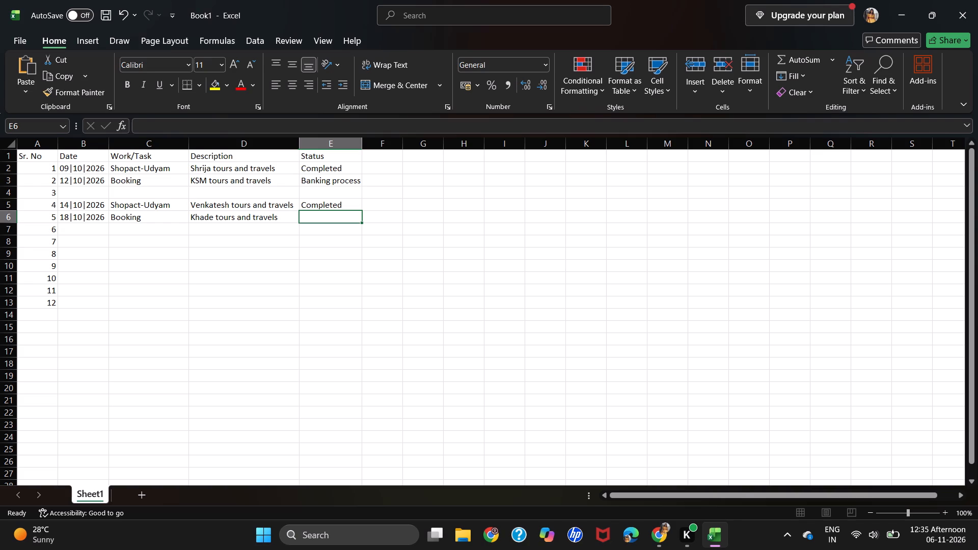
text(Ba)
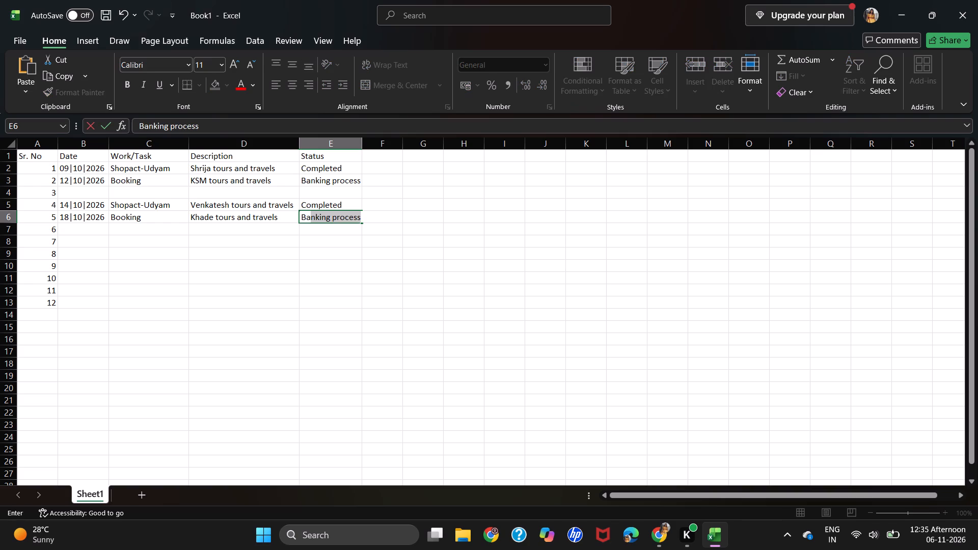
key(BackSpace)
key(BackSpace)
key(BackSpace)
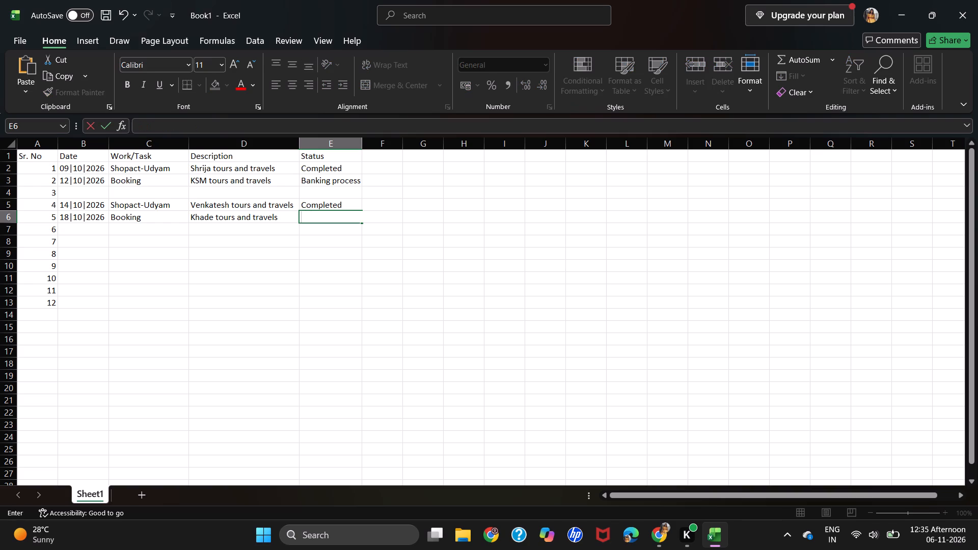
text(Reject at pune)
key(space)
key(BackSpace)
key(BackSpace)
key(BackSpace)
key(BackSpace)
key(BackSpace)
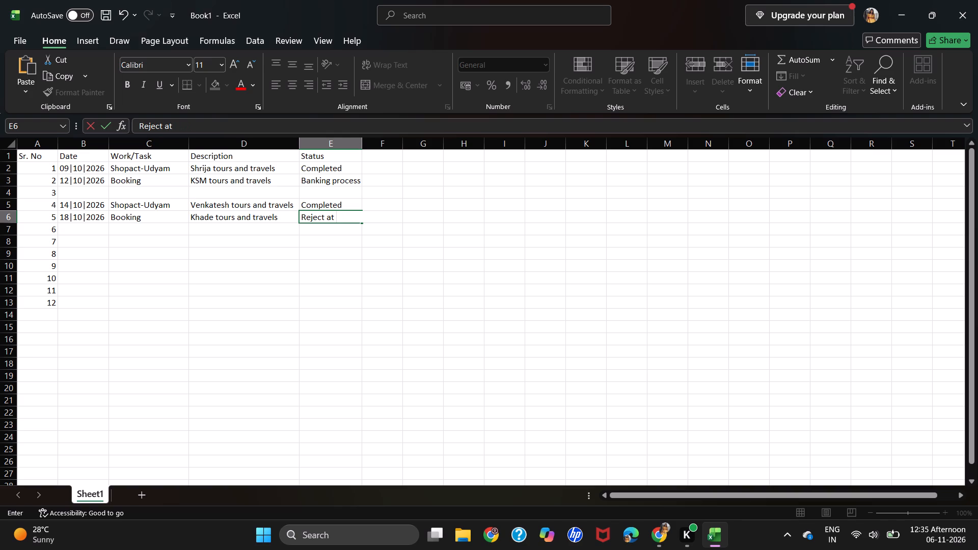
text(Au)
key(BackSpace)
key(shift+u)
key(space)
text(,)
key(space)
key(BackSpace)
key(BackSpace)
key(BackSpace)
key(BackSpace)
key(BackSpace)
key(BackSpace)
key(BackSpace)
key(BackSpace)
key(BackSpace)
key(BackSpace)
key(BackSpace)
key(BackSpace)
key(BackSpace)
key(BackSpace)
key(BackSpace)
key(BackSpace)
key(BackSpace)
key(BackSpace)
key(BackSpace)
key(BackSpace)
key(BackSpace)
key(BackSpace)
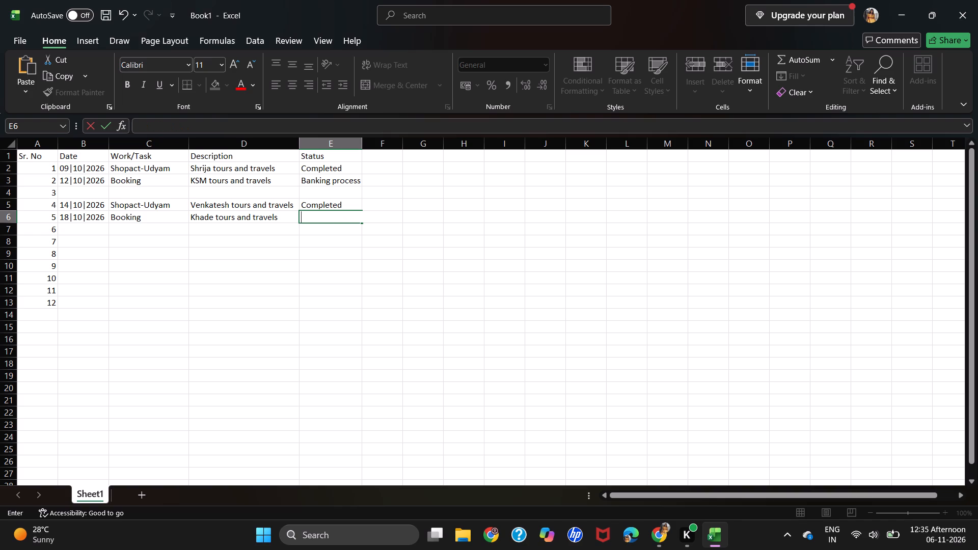
Enter "Banking process" in cell E6 as the status for serial number 5.
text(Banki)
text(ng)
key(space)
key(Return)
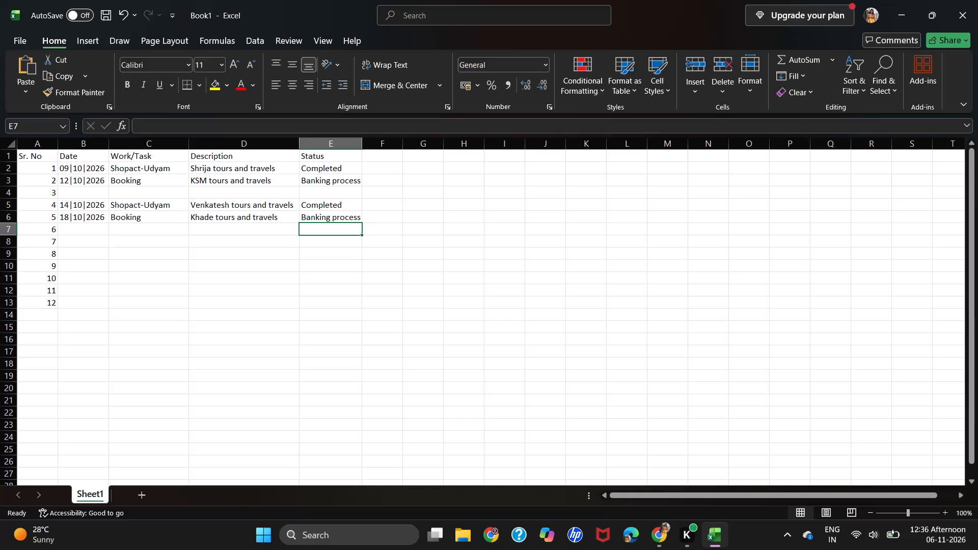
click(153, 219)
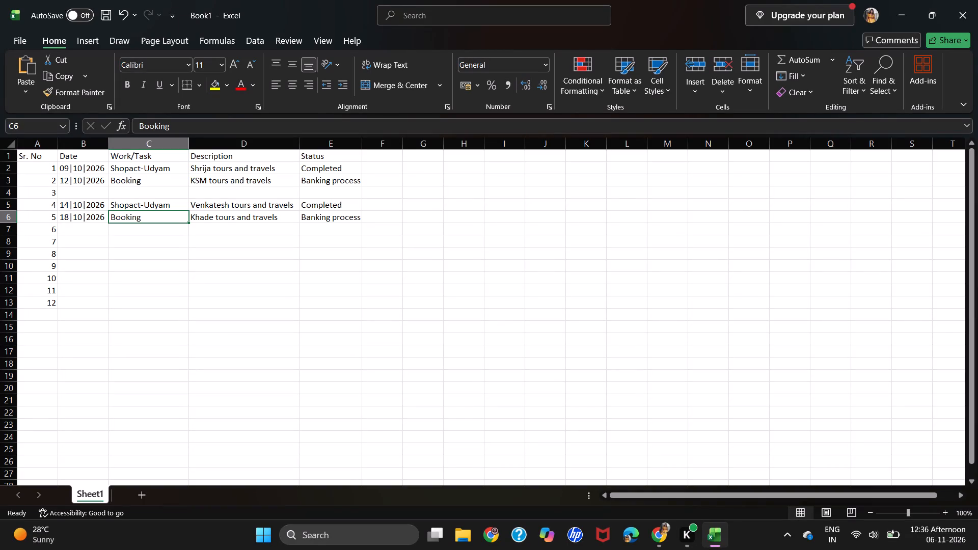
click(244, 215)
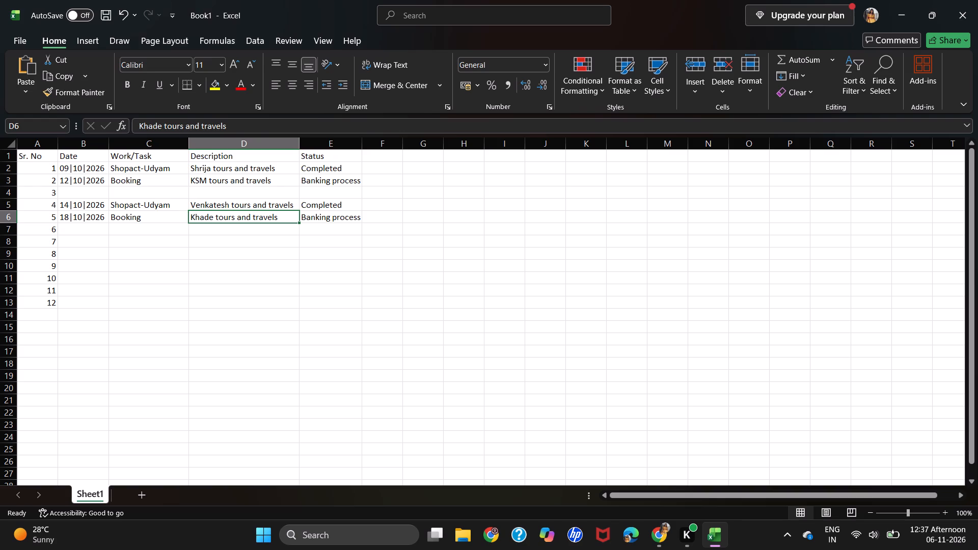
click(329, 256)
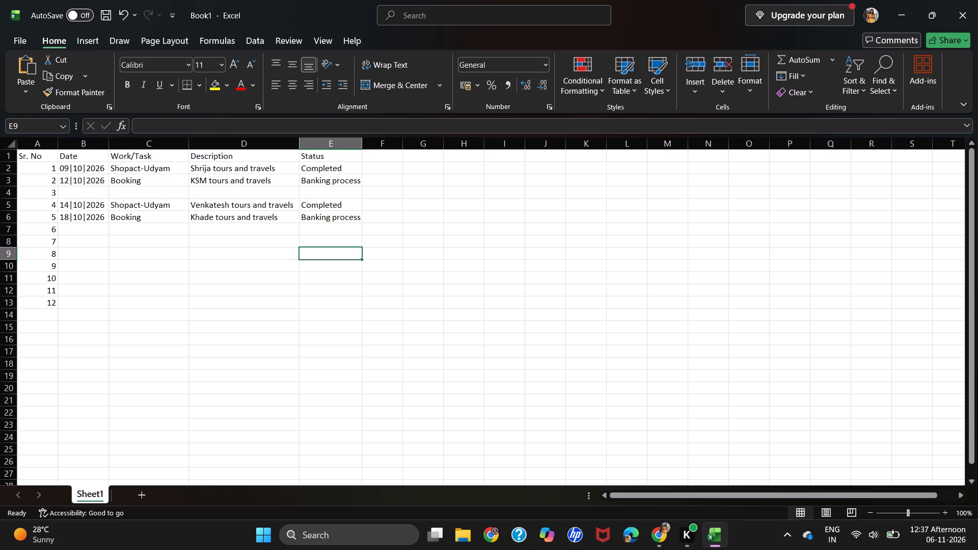
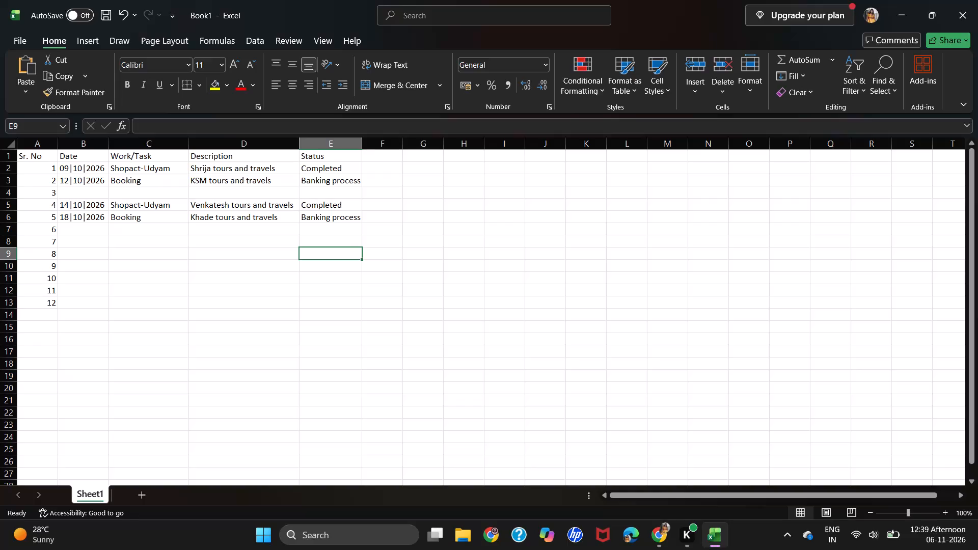
Select the empty Date cell B4 in the row for serial number 3.
click(86, 192)
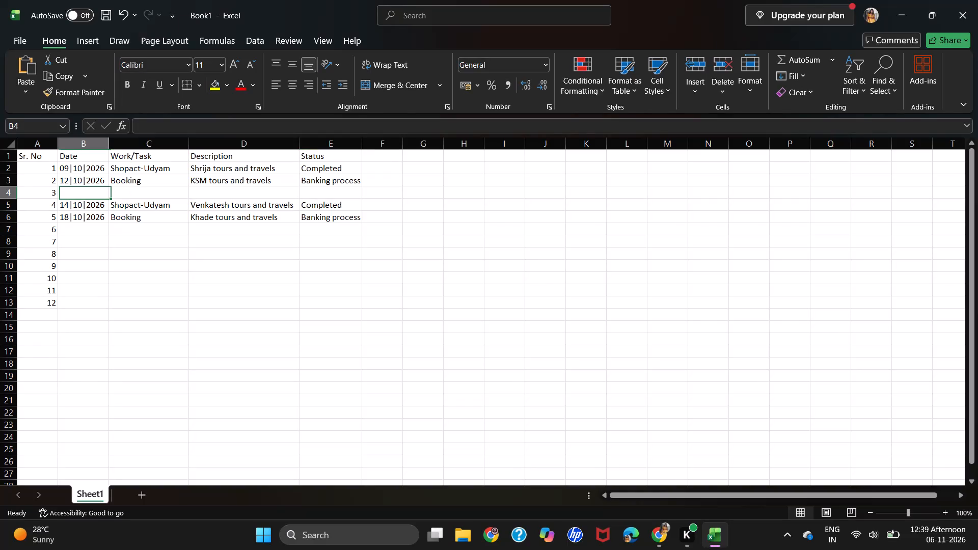
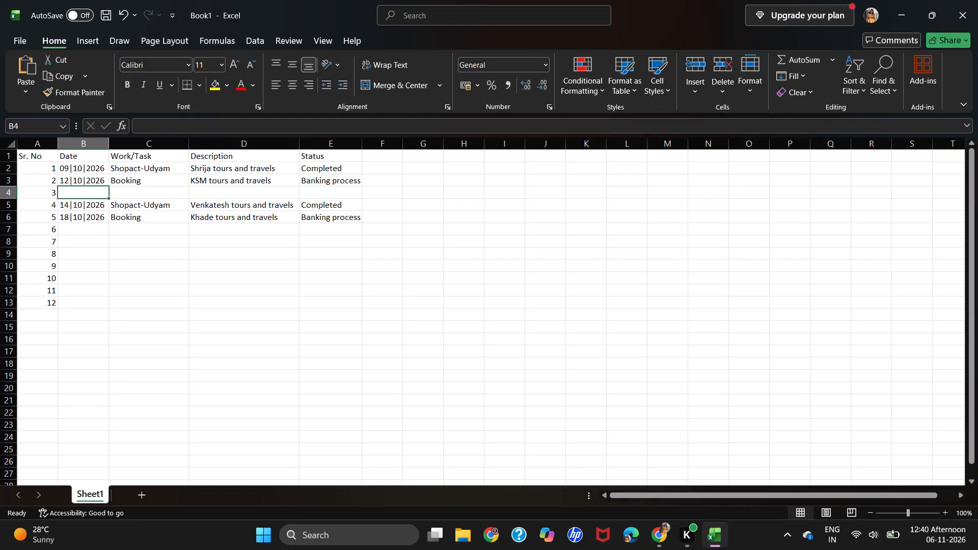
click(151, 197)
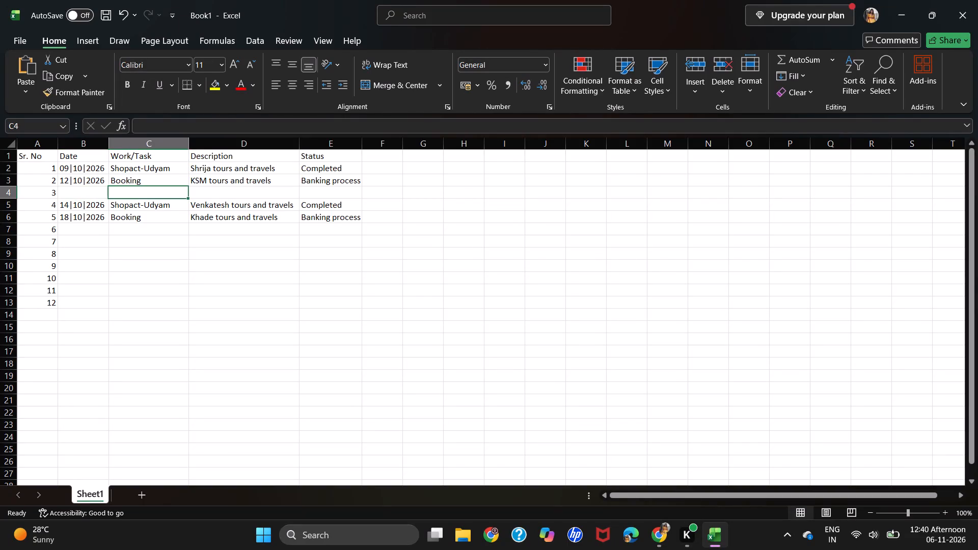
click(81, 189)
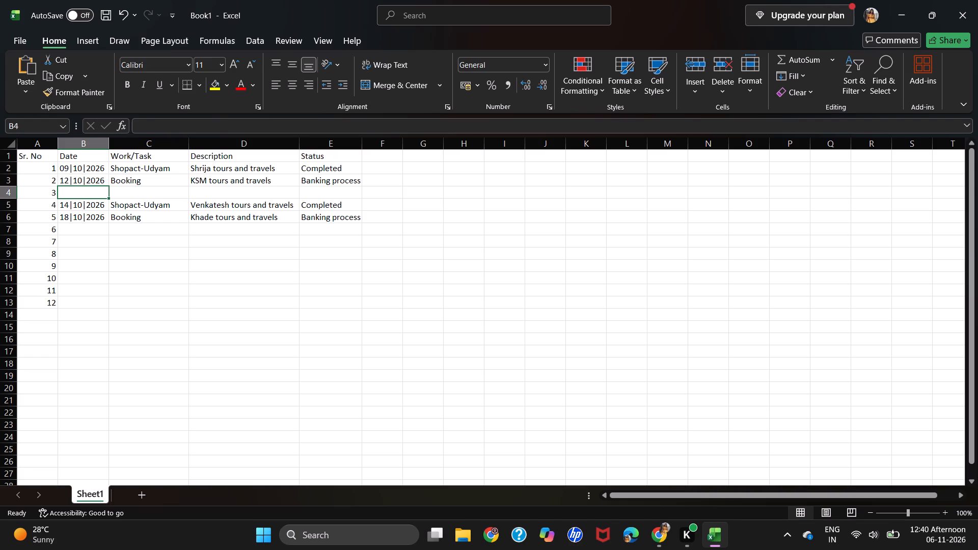
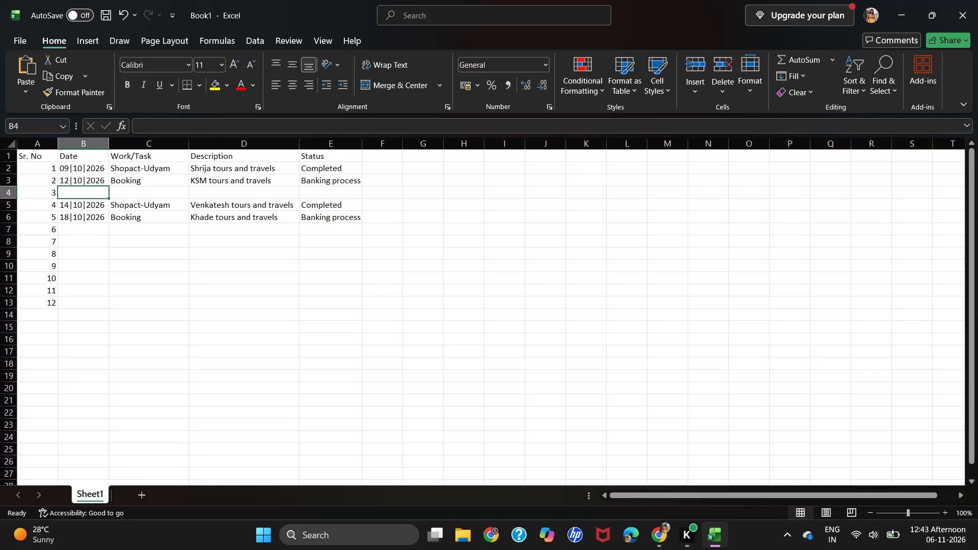
Enter 23|10|2026 as the date for serial number 6.
click(81, 223)
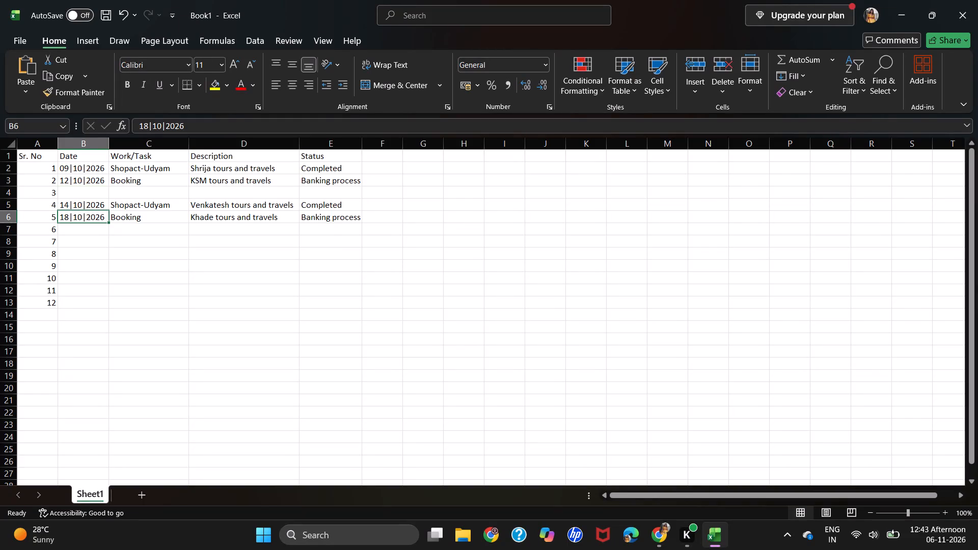
click(81, 228)
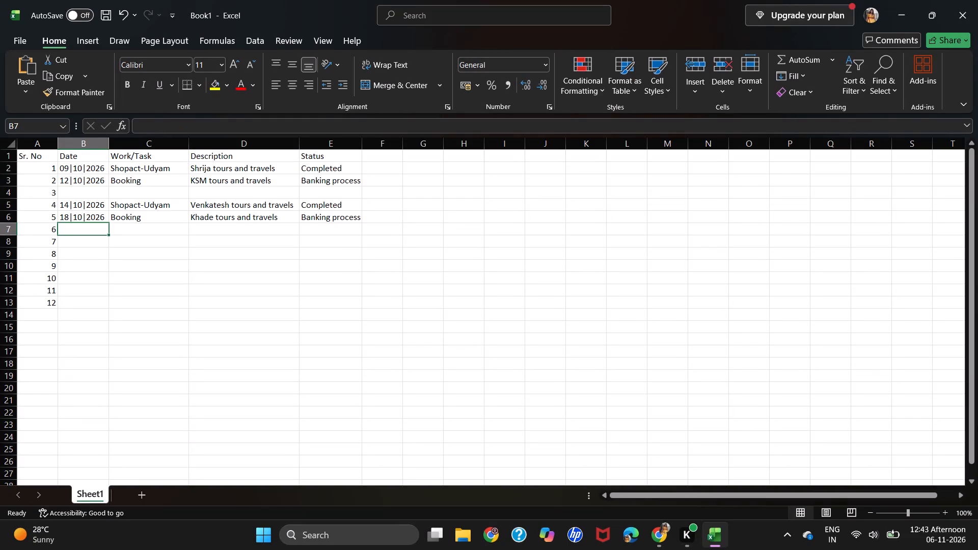
text(23)
key(shift+bar)
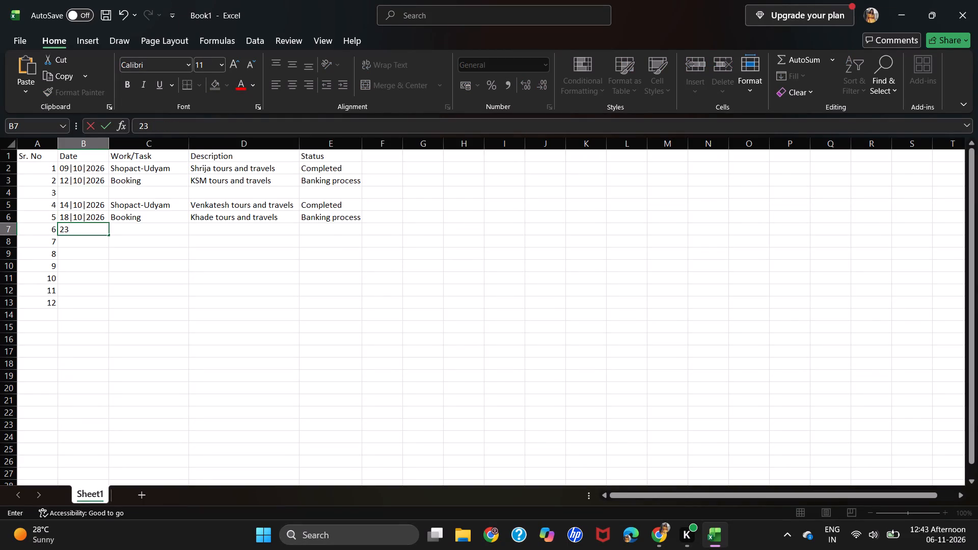
text(10|)
text(2026)
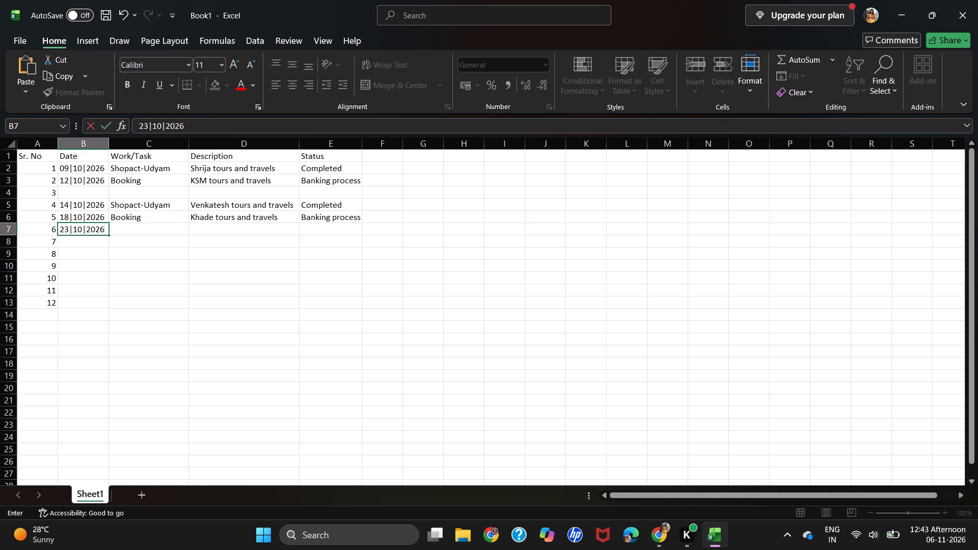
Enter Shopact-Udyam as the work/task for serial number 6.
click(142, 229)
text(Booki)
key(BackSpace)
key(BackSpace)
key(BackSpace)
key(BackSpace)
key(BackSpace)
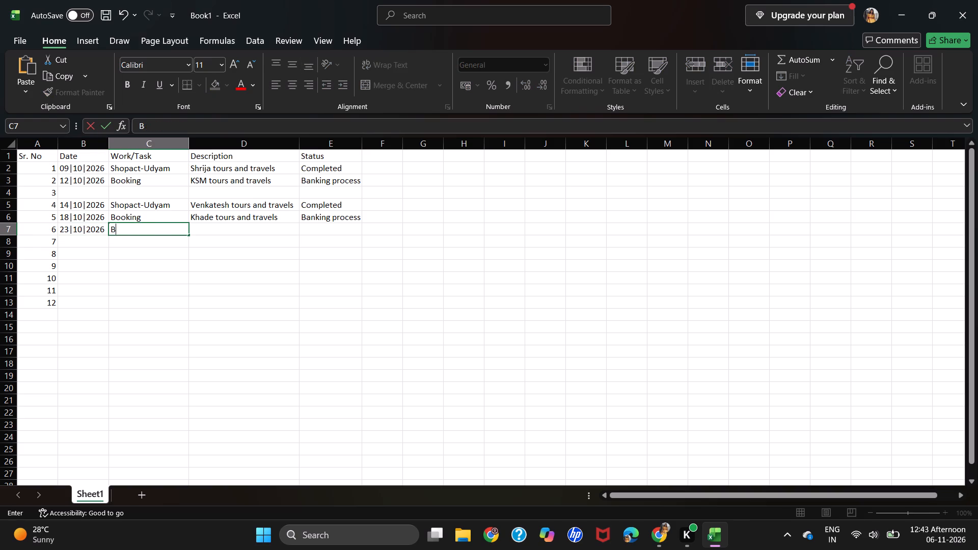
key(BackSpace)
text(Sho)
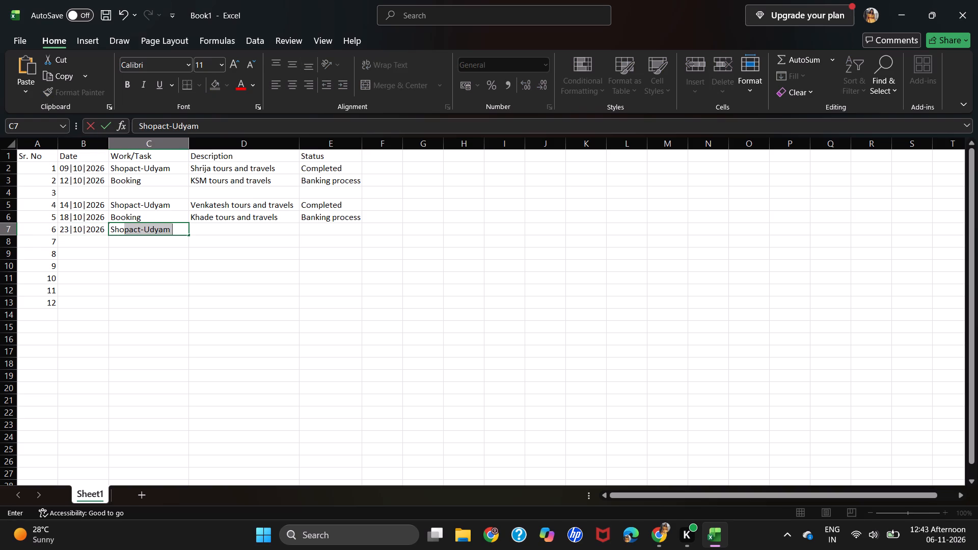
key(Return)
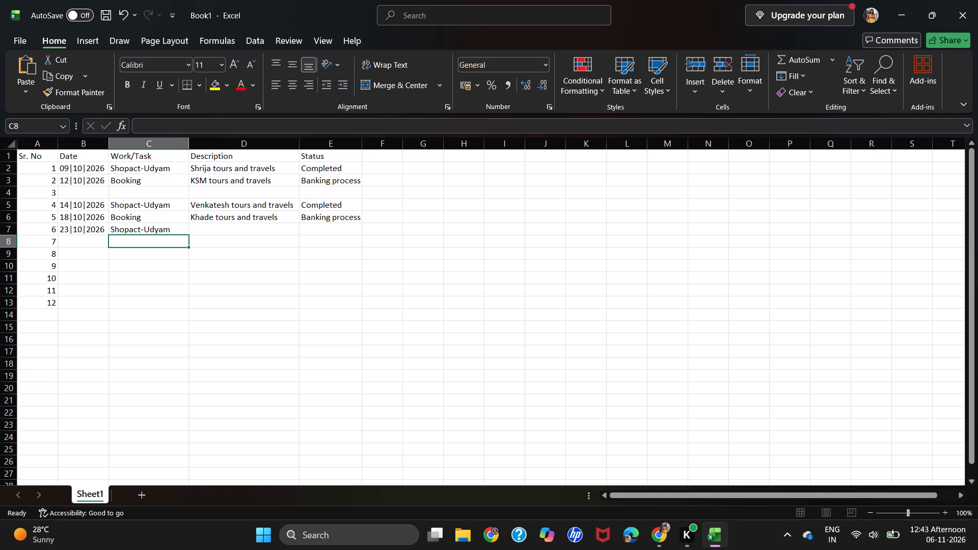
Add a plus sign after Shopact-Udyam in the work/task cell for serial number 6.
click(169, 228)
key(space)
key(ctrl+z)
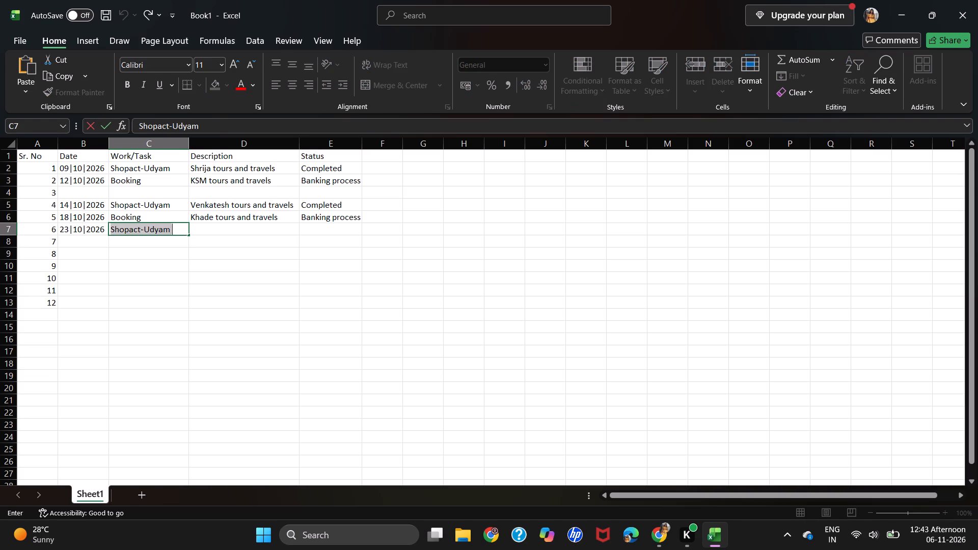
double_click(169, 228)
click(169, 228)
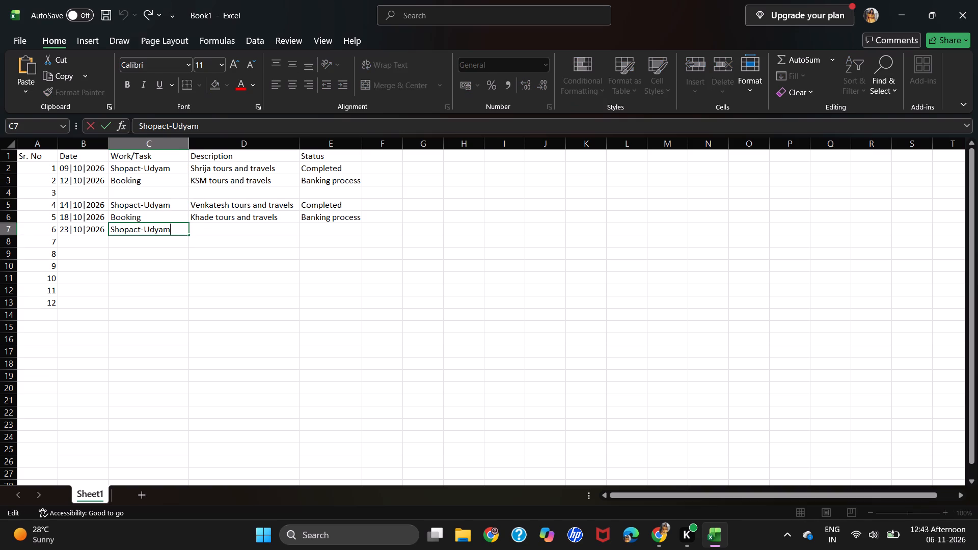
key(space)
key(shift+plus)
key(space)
Replace the work/task for serial number 6 with Booking.
key(BackSpace)
key(BackSpace)
key(BackSpace)
key(BackSpace)
key(BackSpace)
key(BackSpace)
key(BackSpace)
key(BackSpace)
key(BackSpace)
key(BackSpace)
key(BackSpace)
key(BackSpace)
key(BackSpace)
key(BackSpace)
key(BackSpace)
key(BackSpace)
text(Bookin)
key(g)
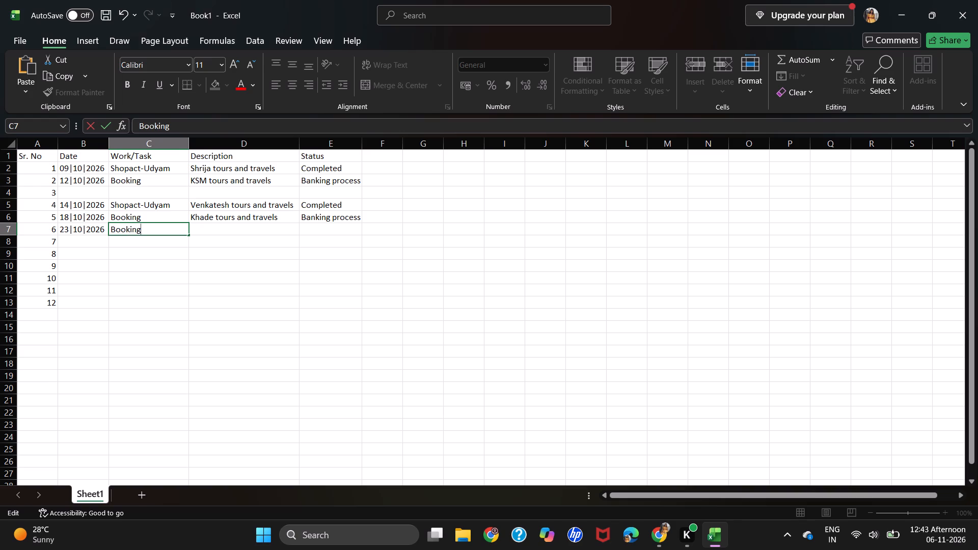
Enter "Om Sai tours and travels" as the description for serial number 6.
click(221, 227)
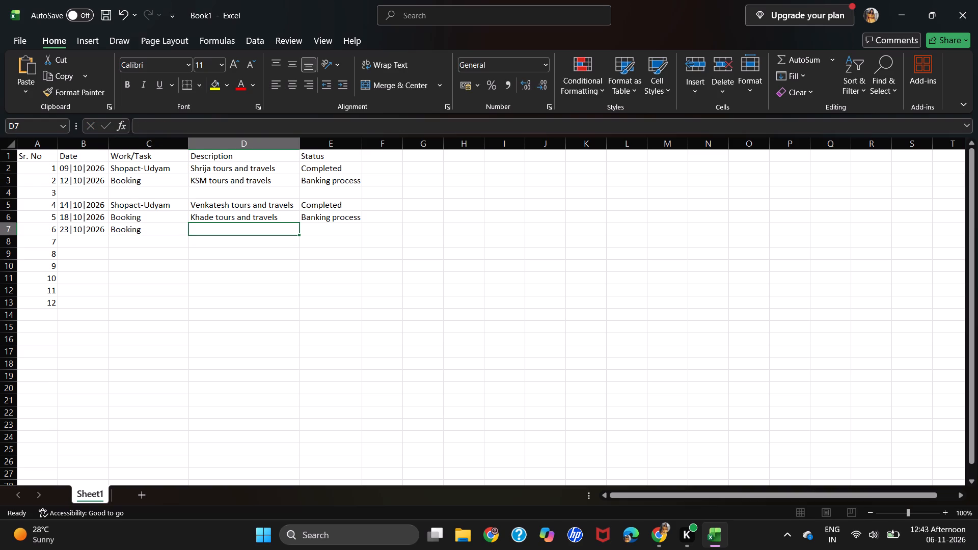
text(Om Sai)
key(space)
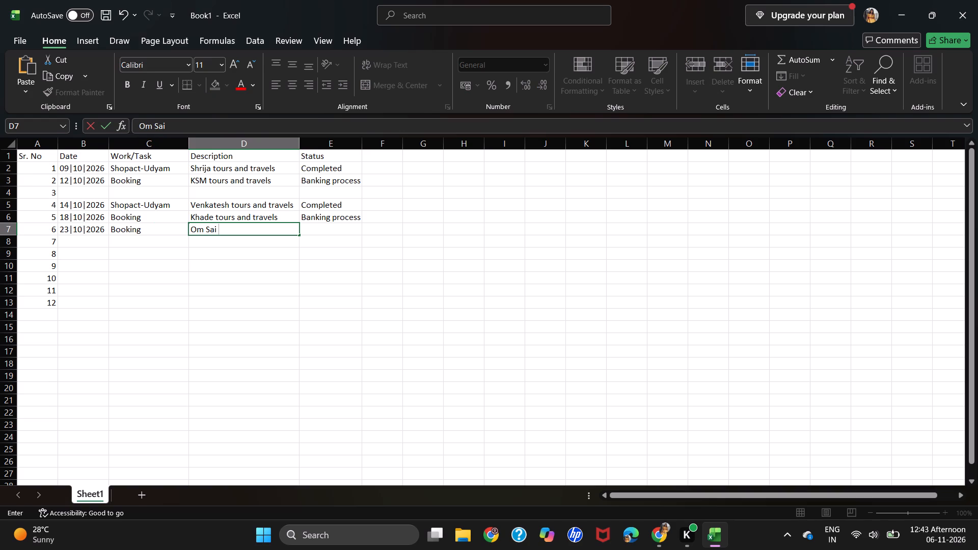
text(tours and)
key(space)
text(travels)
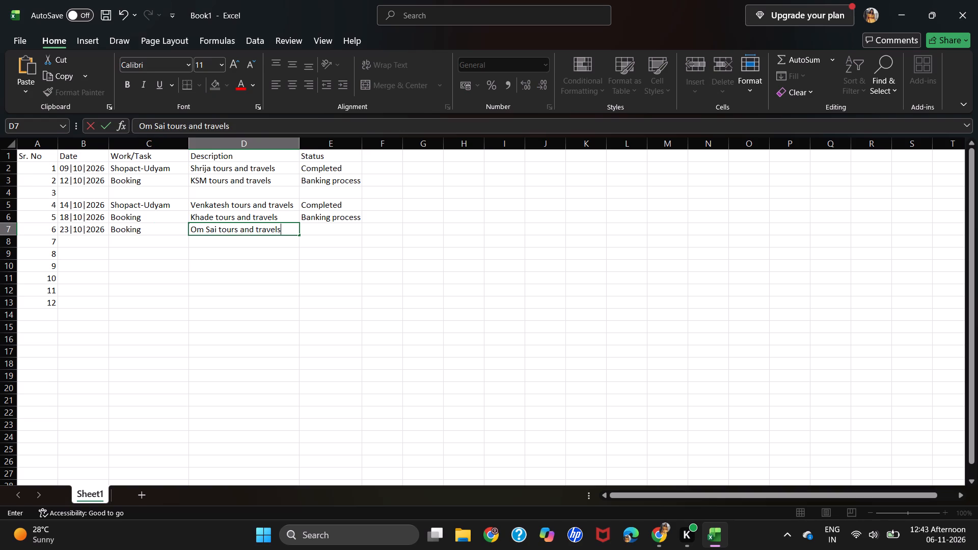
click(250, 156)
double_click(250, 156)
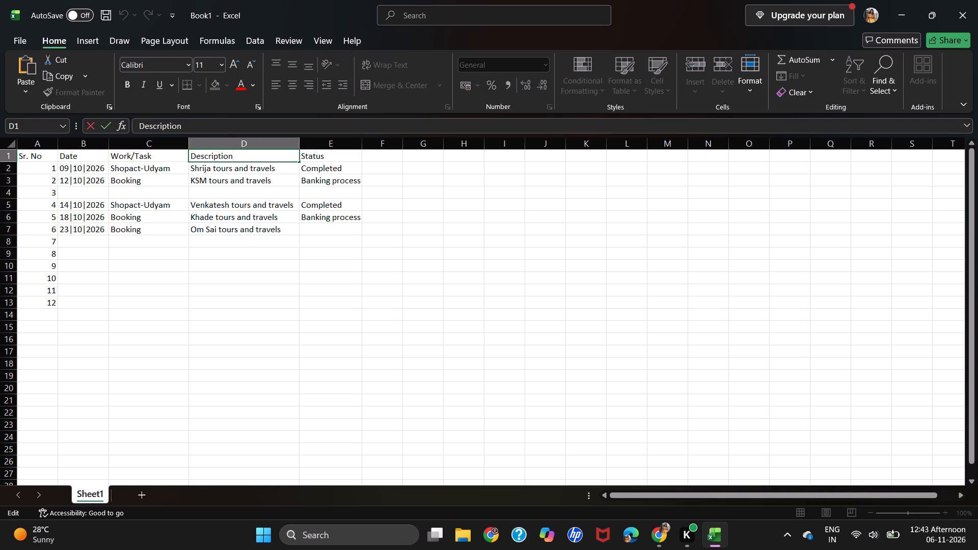
Enter "Banking process" as the status for serial number 6.
click(312, 227)
text(Ban)
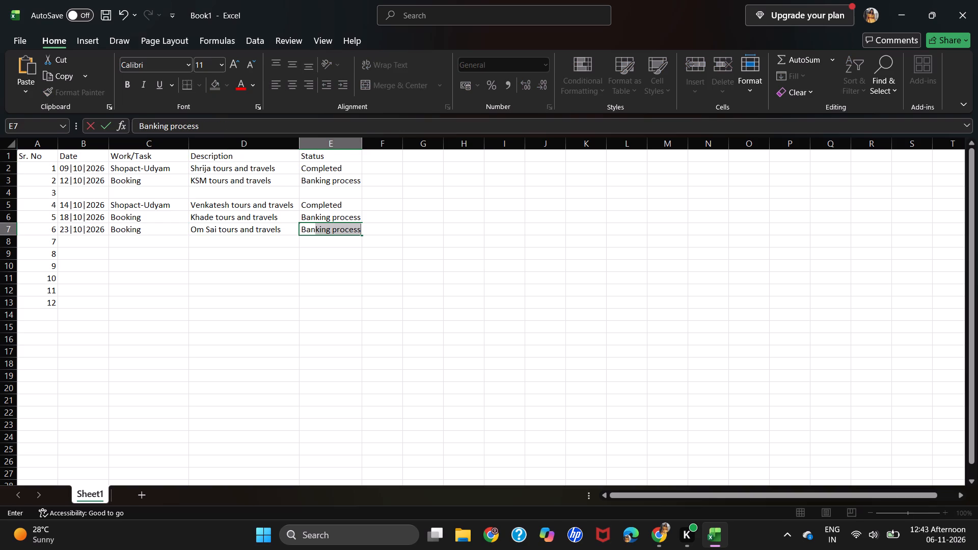
key(Return)
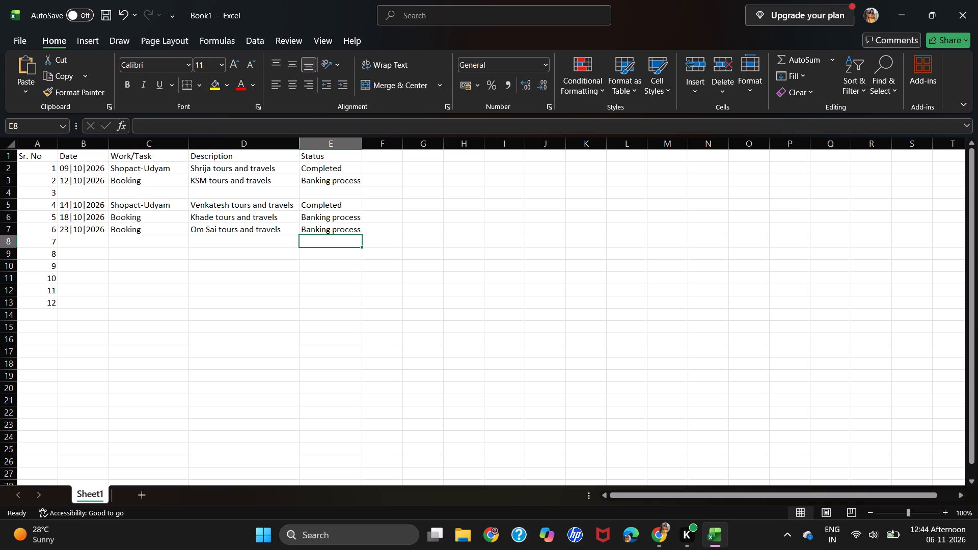
Widen the Status column slightly.
click(343, 142)
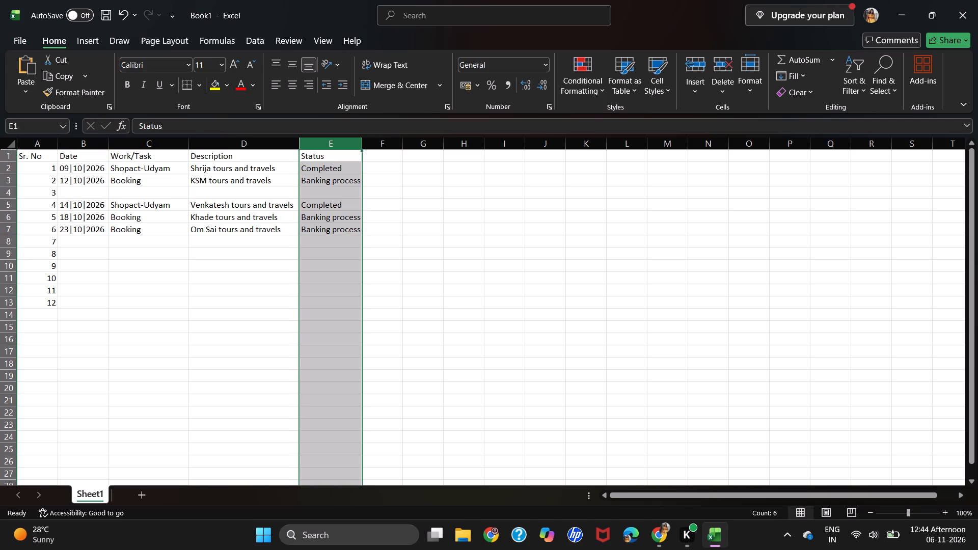
drag(362, 142, 373, 143)
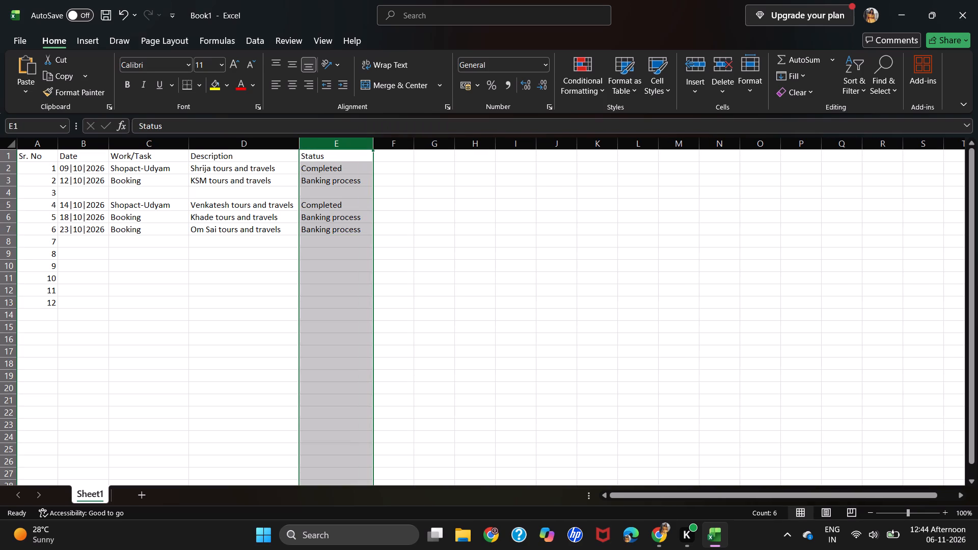
Select the empty date cell for serial number 7.
click(74, 241)
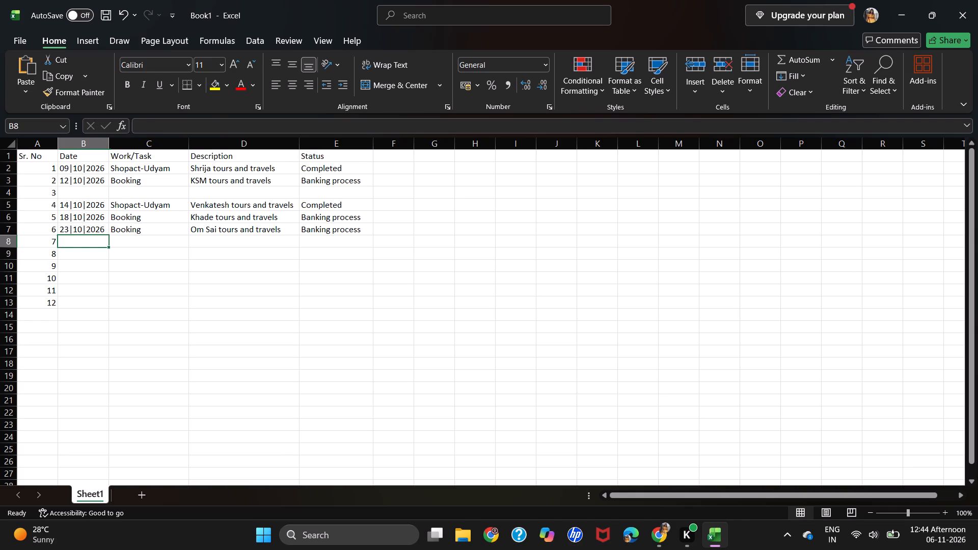
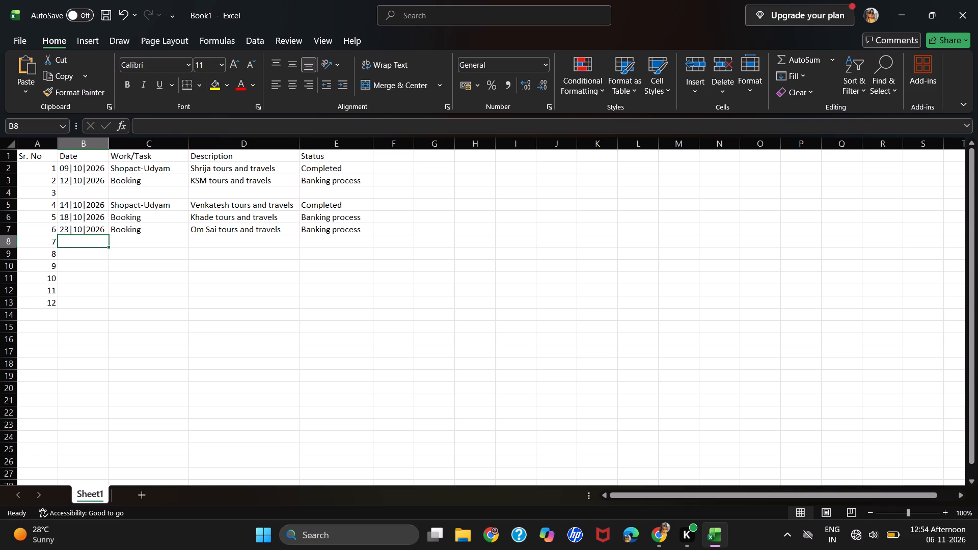
click(98, 147)
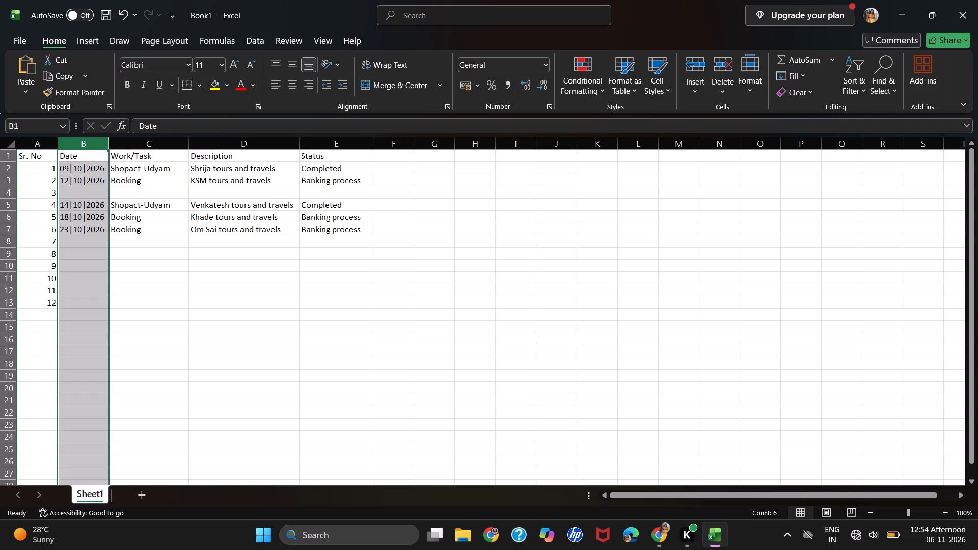
drag(108, 143, 117, 143)
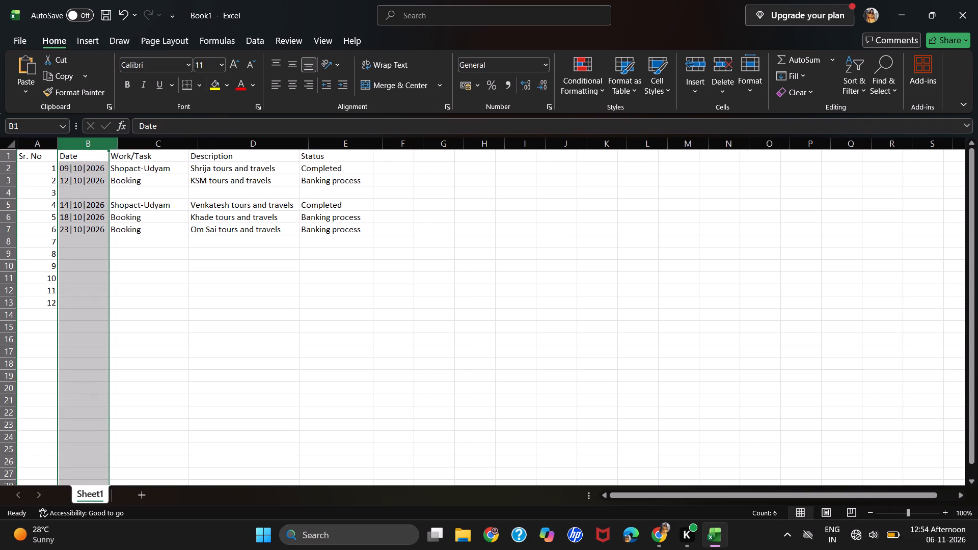
click(167, 147)
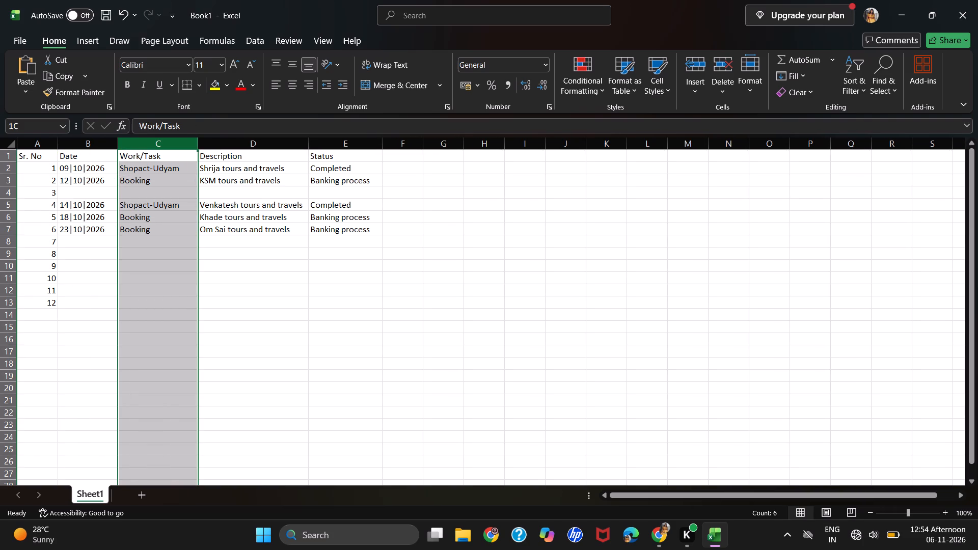
click(218, 142)
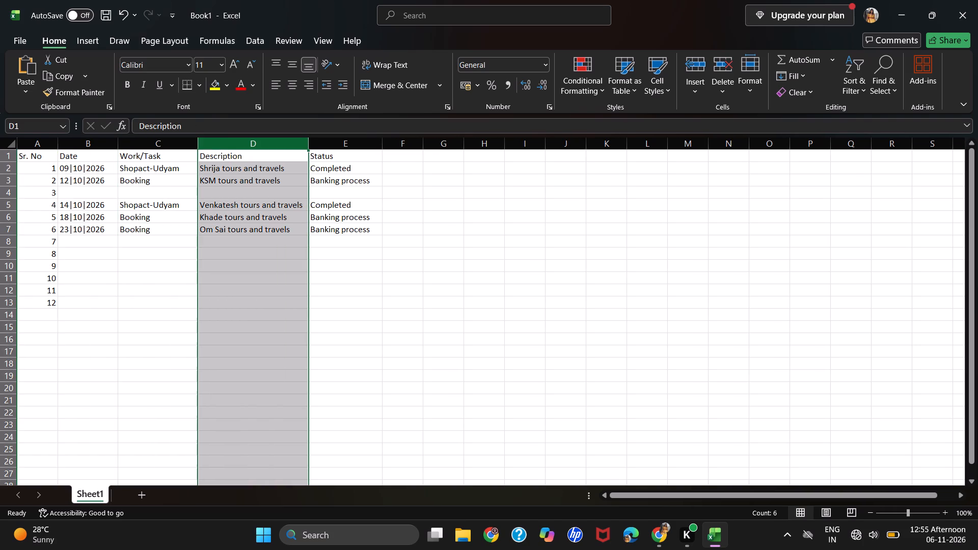
click(327, 146)
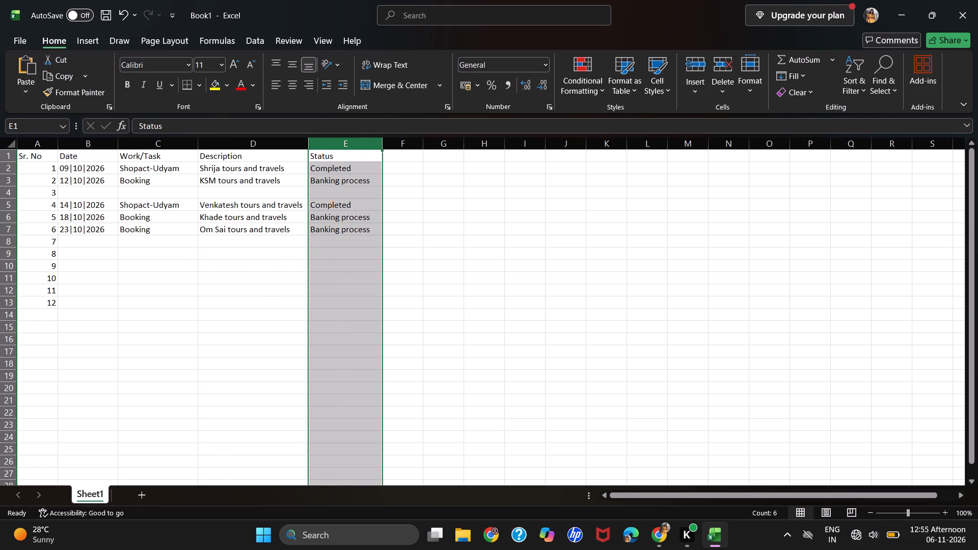
drag(384, 142, 392, 144)
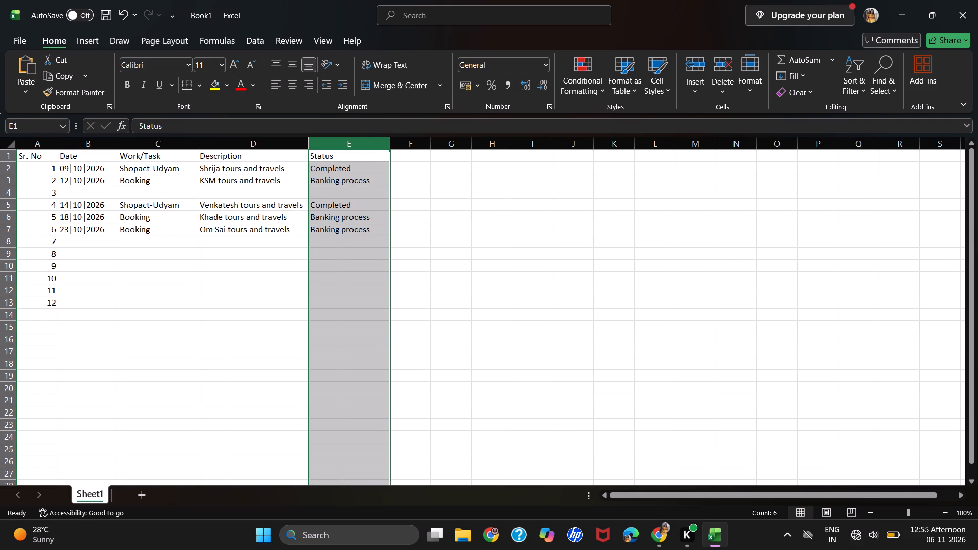
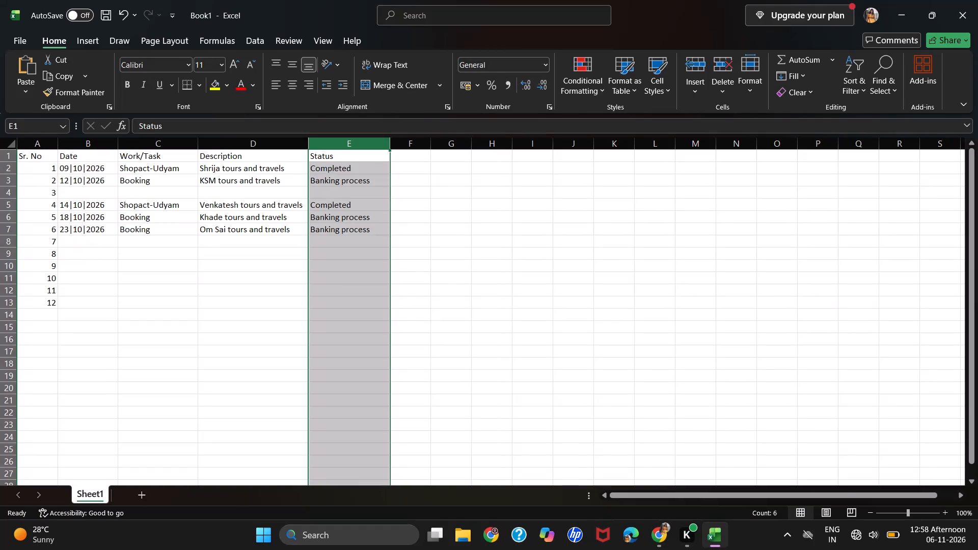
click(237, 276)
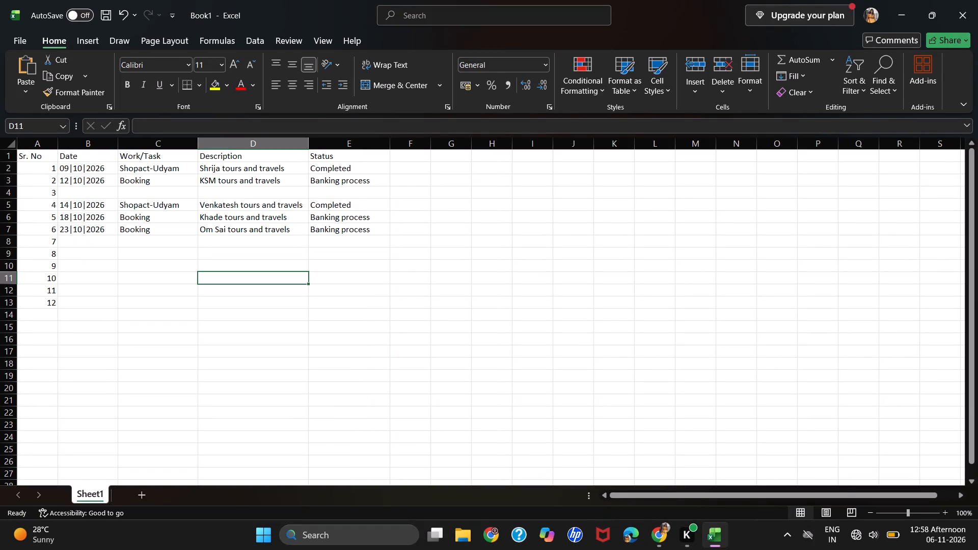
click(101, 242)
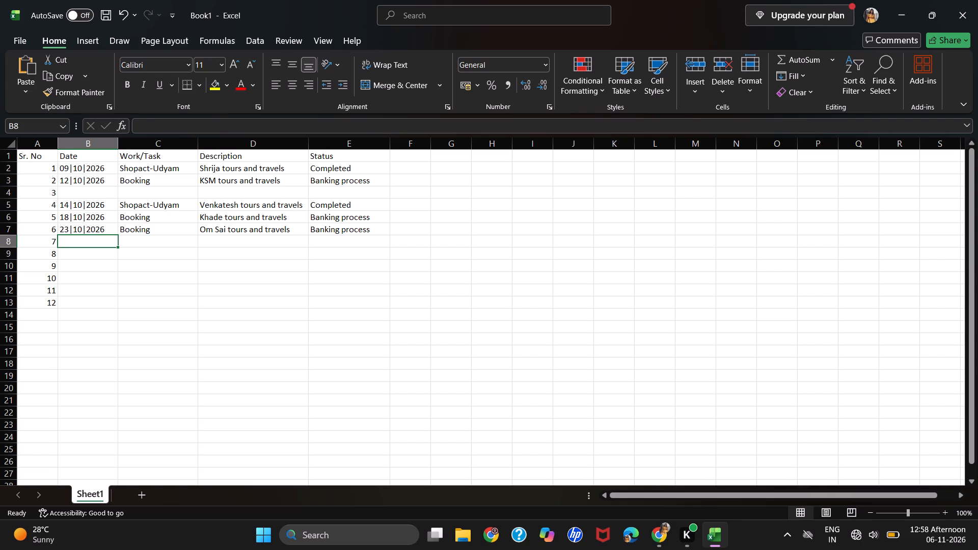
Connect the computer to the AndroidAP_7390 Wi-Fi network and return to the workbook's empty date cell for serial number 7.
click(853, 533)
click(797, 296)
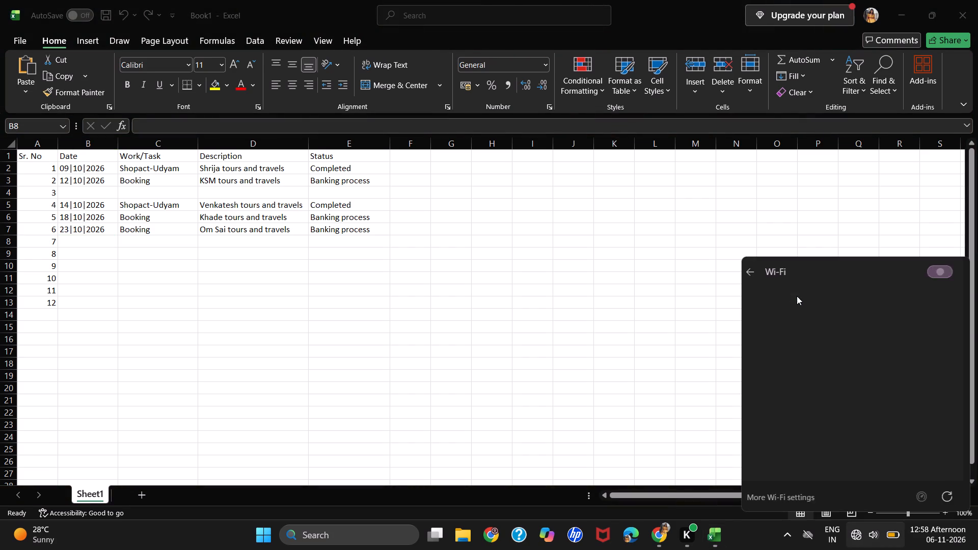
click(845, 299)
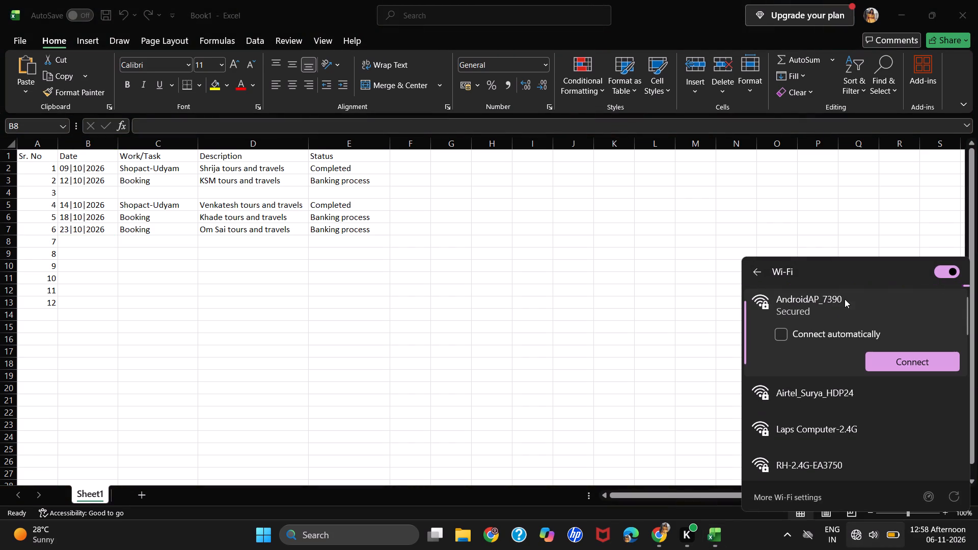
click(873, 365)
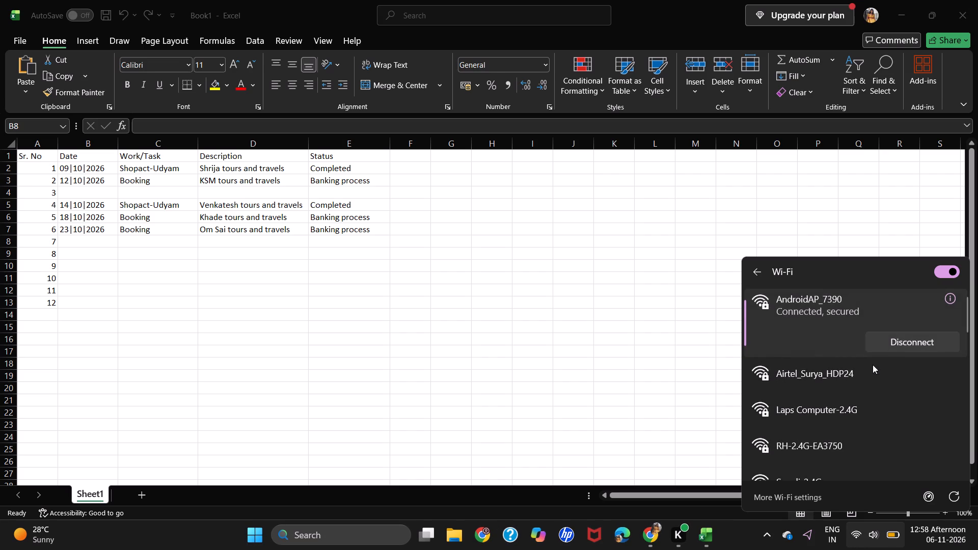
click(77, 240)
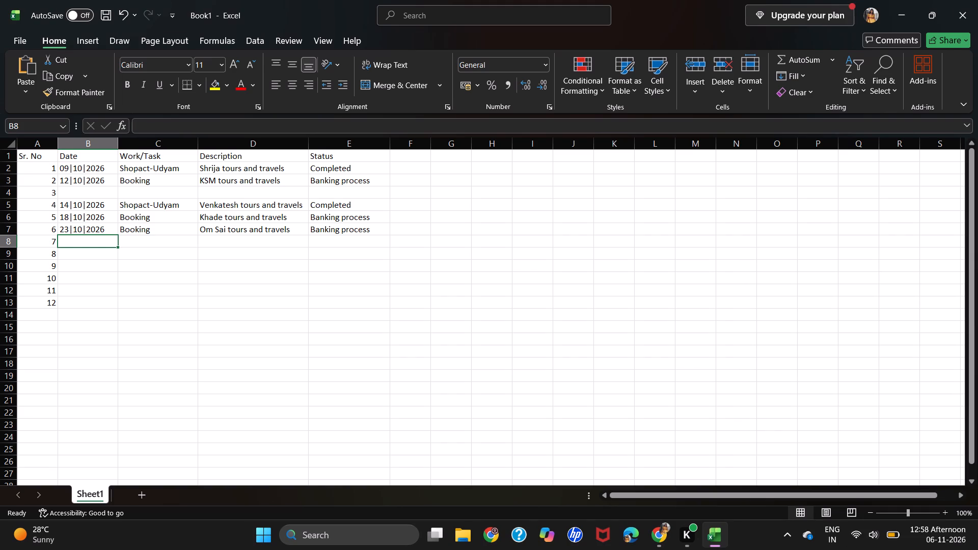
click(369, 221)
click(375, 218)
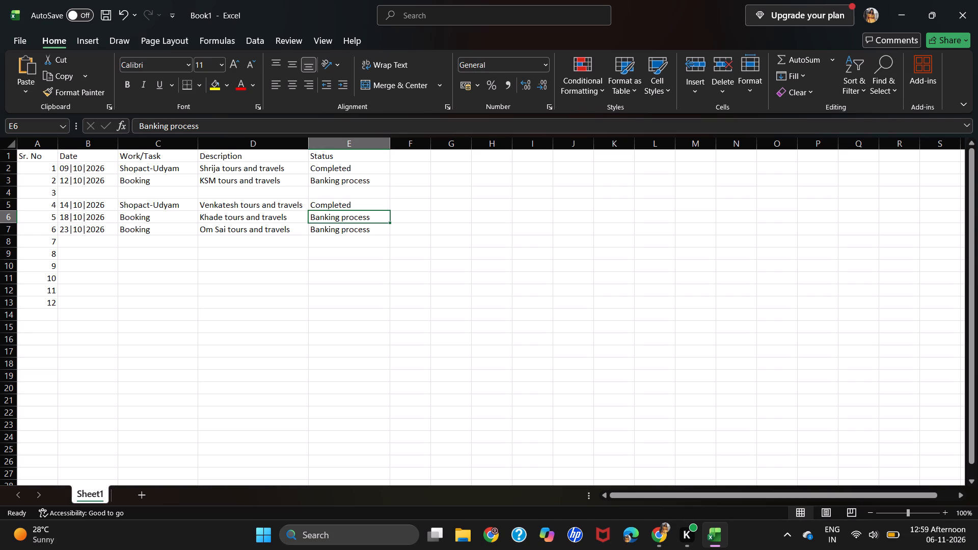
Move the Status header and its entries, rows 1 to 7, from column E to column F.
drag(313, 155, 381, 235)
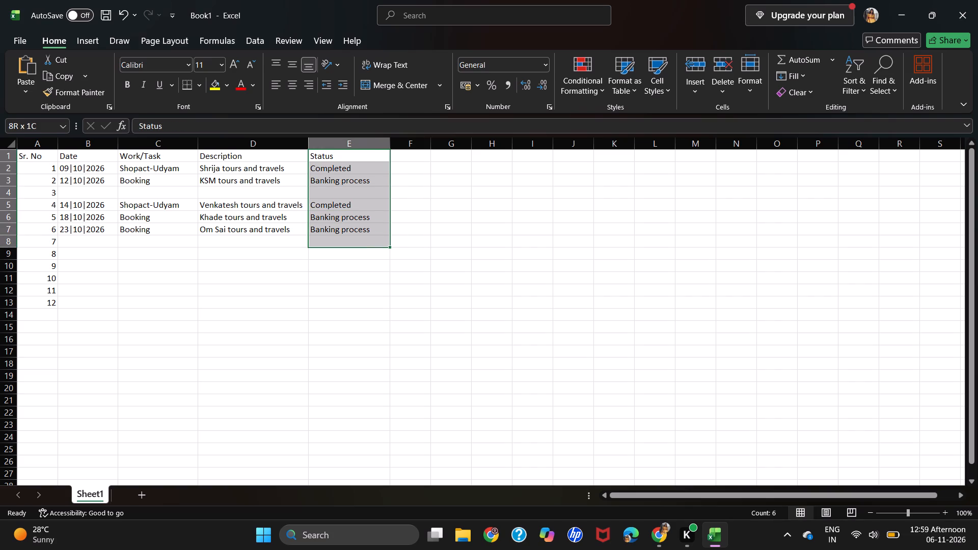
drag(381, 235, 377, 230)
drag(390, 196, 414, 194)
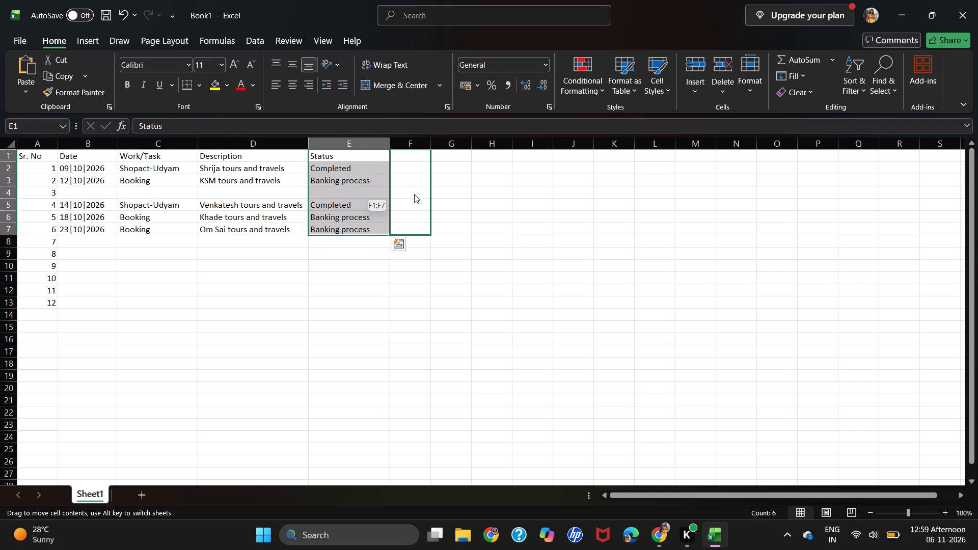
drag(414, 194, 415, 194)
Enter the header "Description" in the emptied cell E1, between the existing Description and Status columns.
click(350, 151)
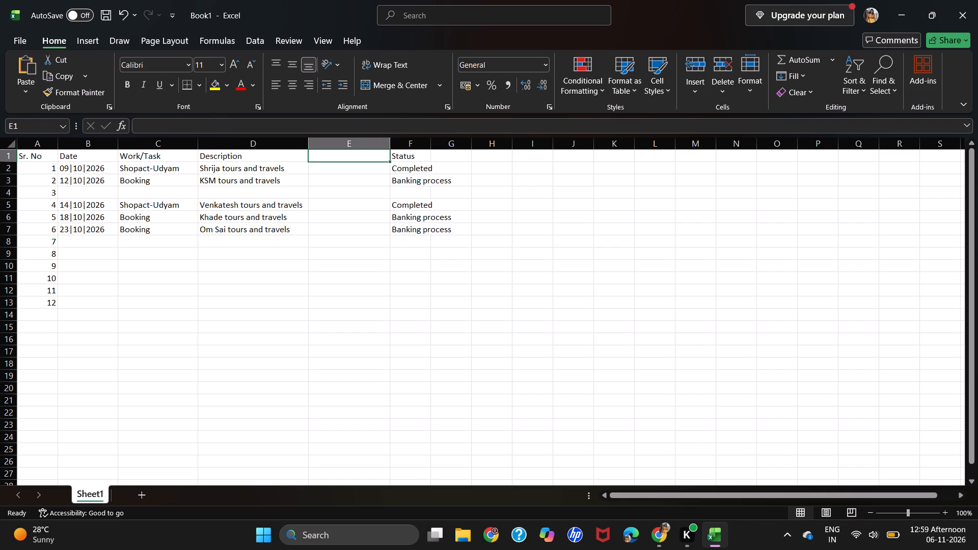
click(349, 157)
text(De)
text(sc)
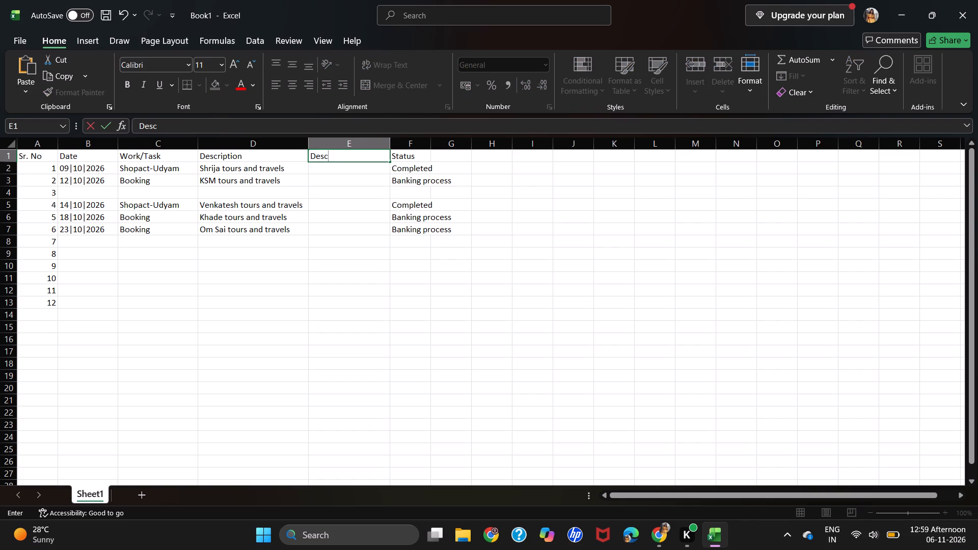
text(ription)
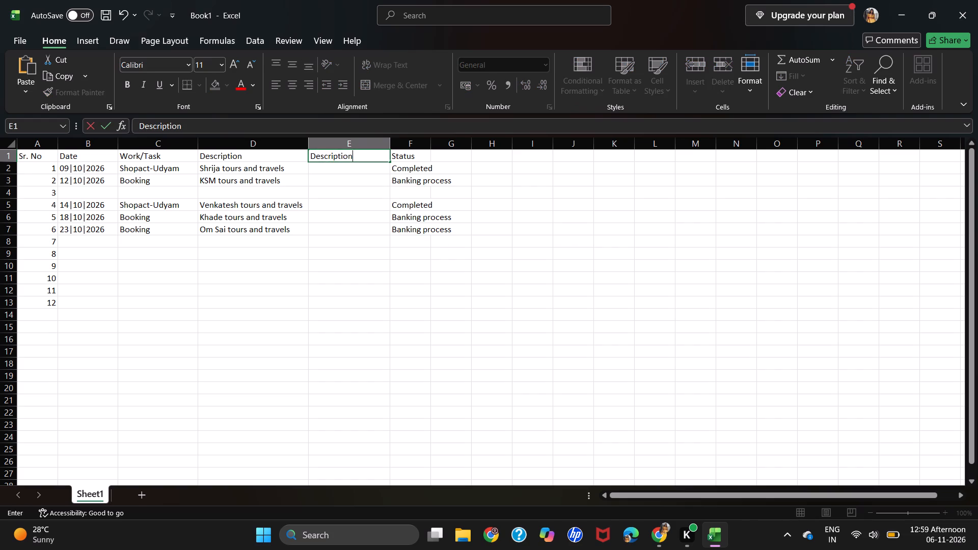
click(354, 169)
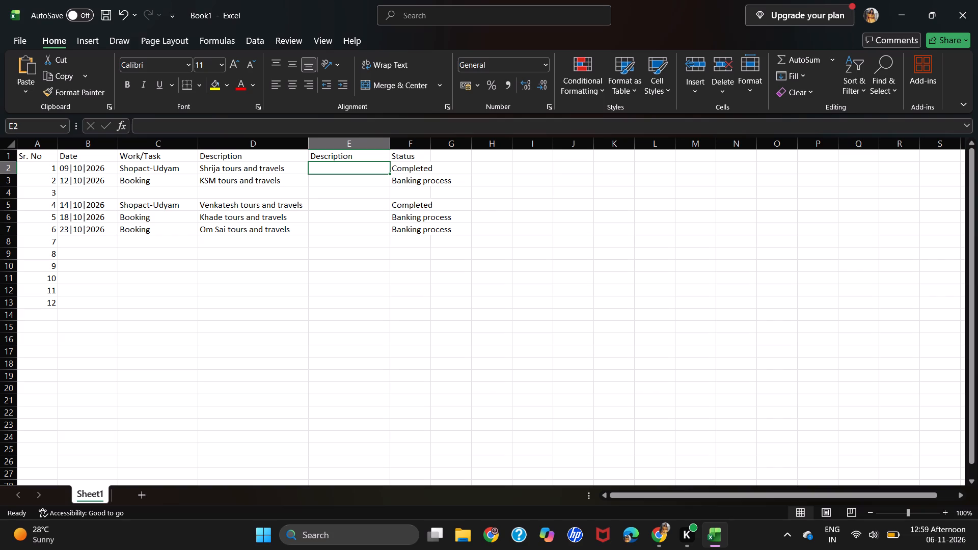
click(350, 169)
Widen the Status column F so that its "Banking process" entries fit inside the column.
click(423, 141)
drag(430, 143, 475, 147)
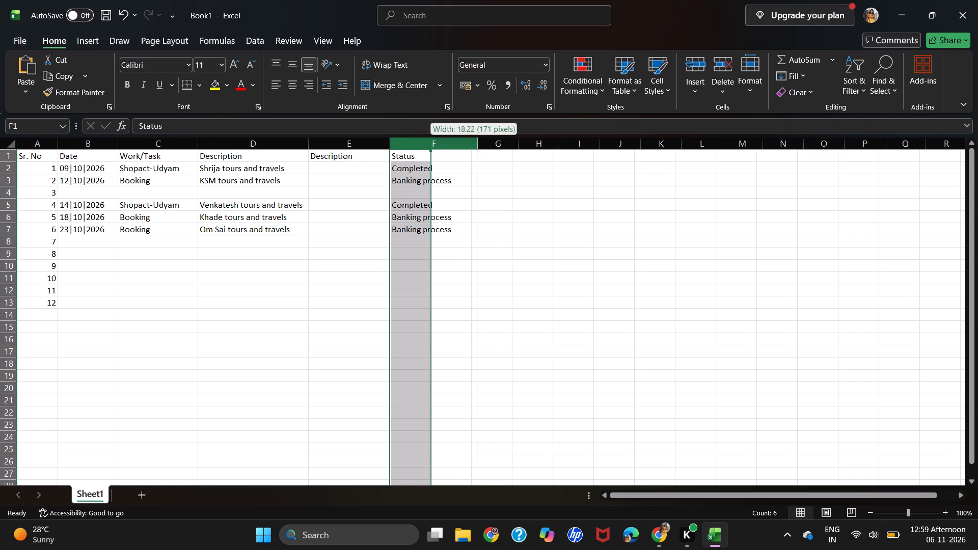
drag(475, 147, 457, 152)
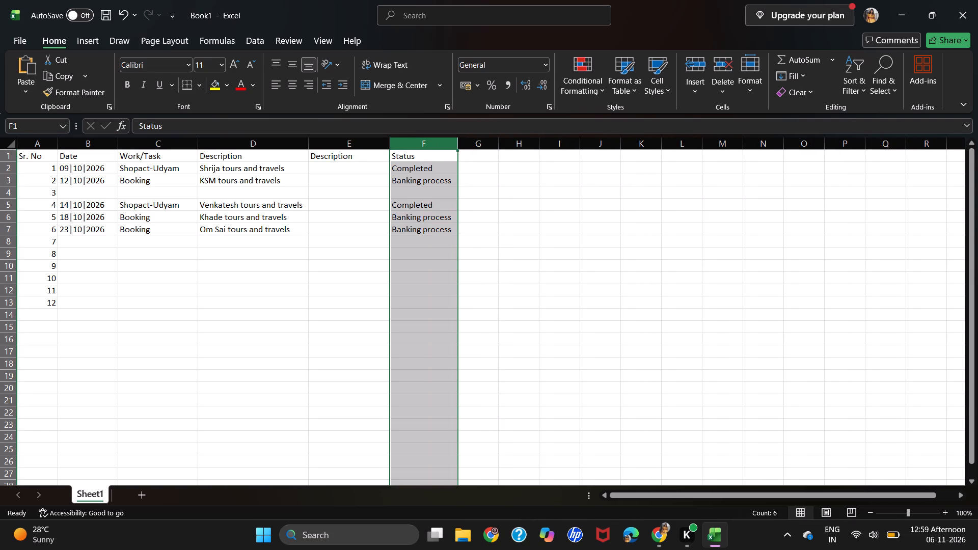
Enter a note beginning "Cancel in AU ," in the new Description column for the Khade tours and travels row.
click(334, 215)
text(Cancel)
key(space)
key(a)
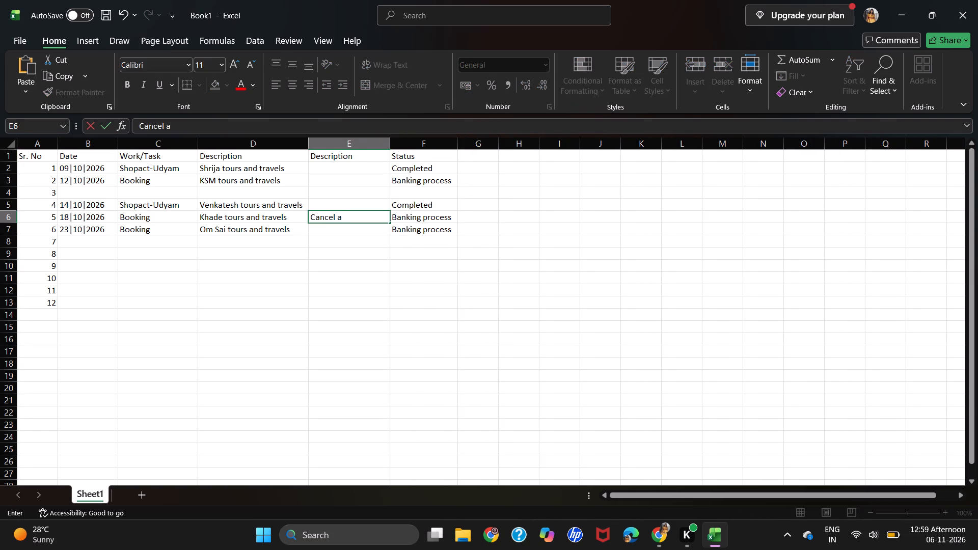
text(t)
key(space)
text(AU)
key(space)
key(BackSpace)
key(BackSpace)
key(BackSpace)
key(BackSpace)
key(BackSpace)
key(BackSpace)
text(in AU)
key(space)
key(comma)
key(space)
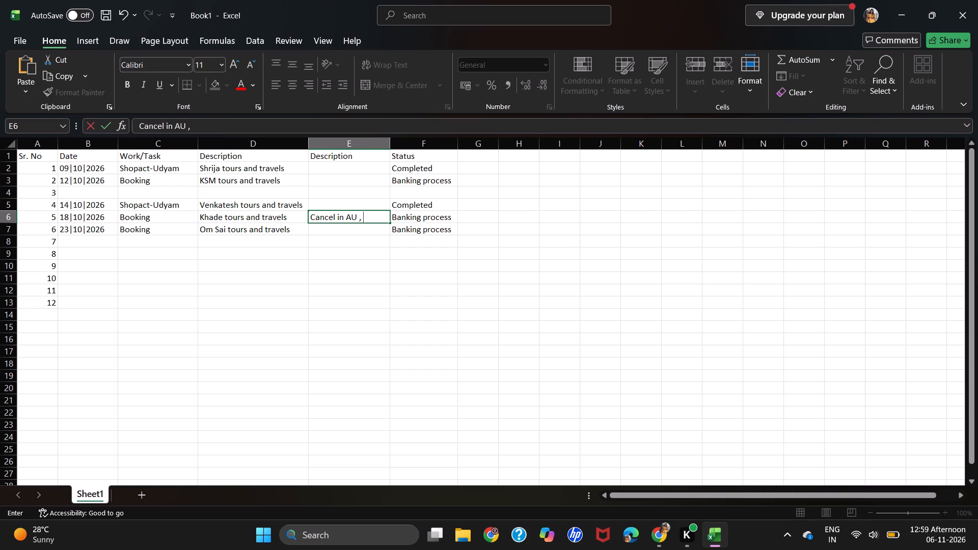
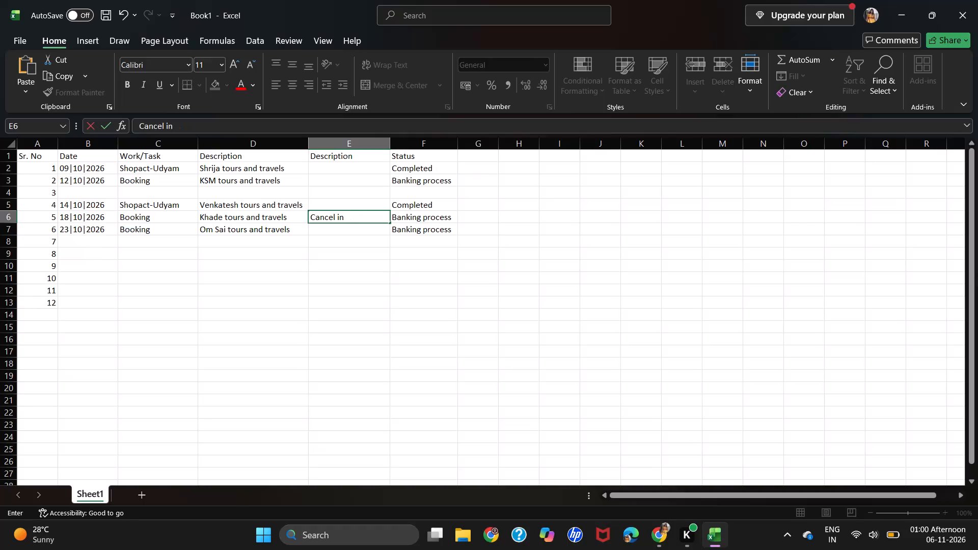
Reword the Khade tours and travels note in column E to read "Cancelled at AU bank ,".
key(BackSpace)
key(BackSpace)
key(BackSpace)
key(BackSpace)
text(led at AU)
key(space)
text(bank)
key(space)
text(,)
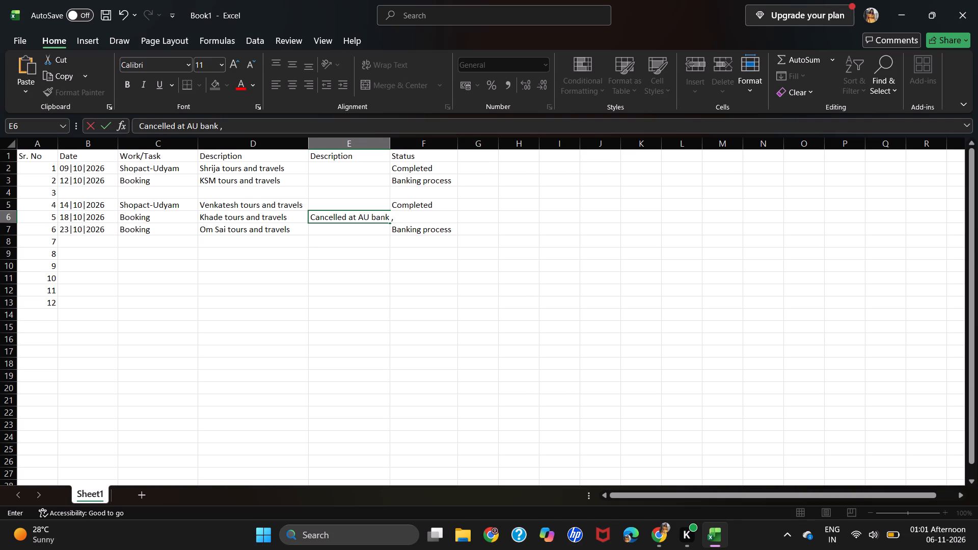
Widen column E to fit the cancellation note in the Khade tours and travels row.
drag(369, 145, 385, 145)
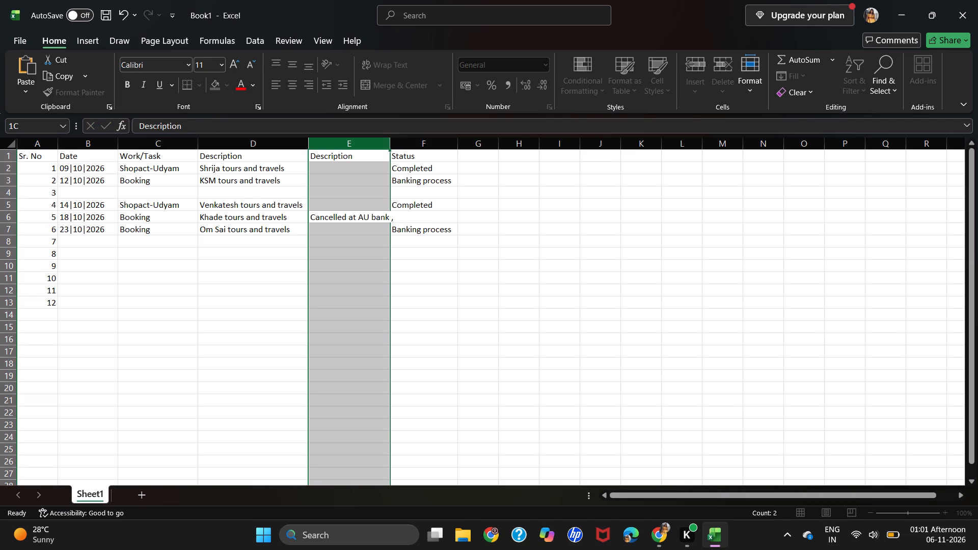
drag(385, 145, 390, 142)
triple_click(390, 142)
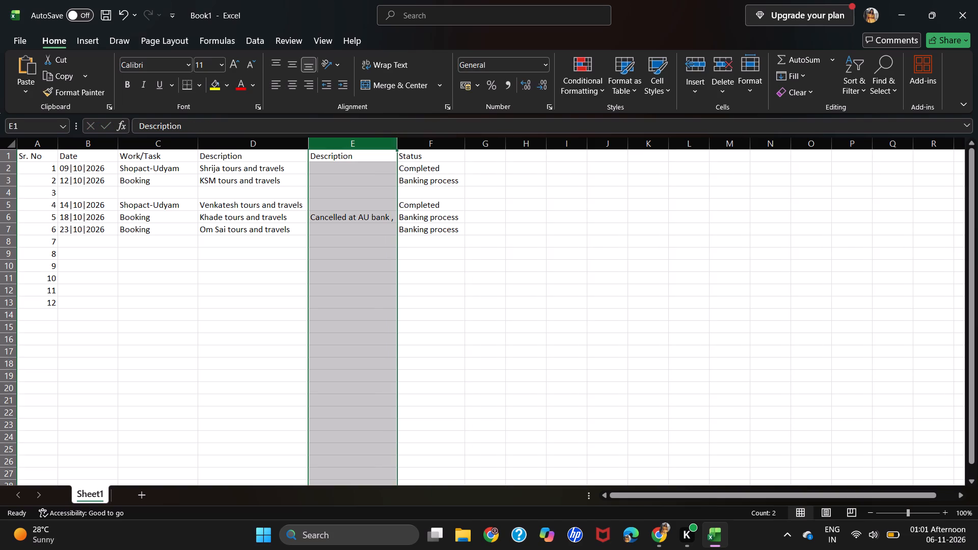
Append "try at other bank" to the end of the cancellation note in cell E6.
click(391, 217)
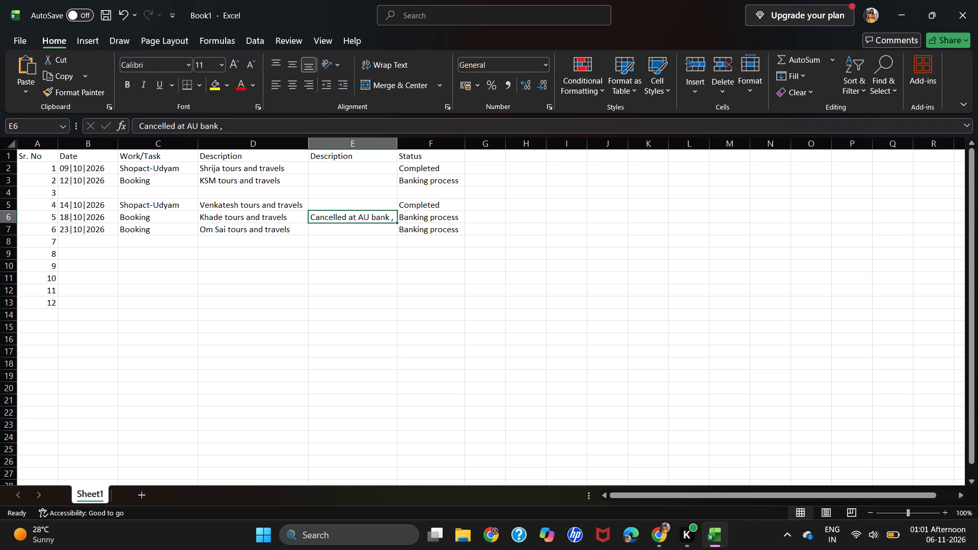
double_click(391, 218)
key(Right)
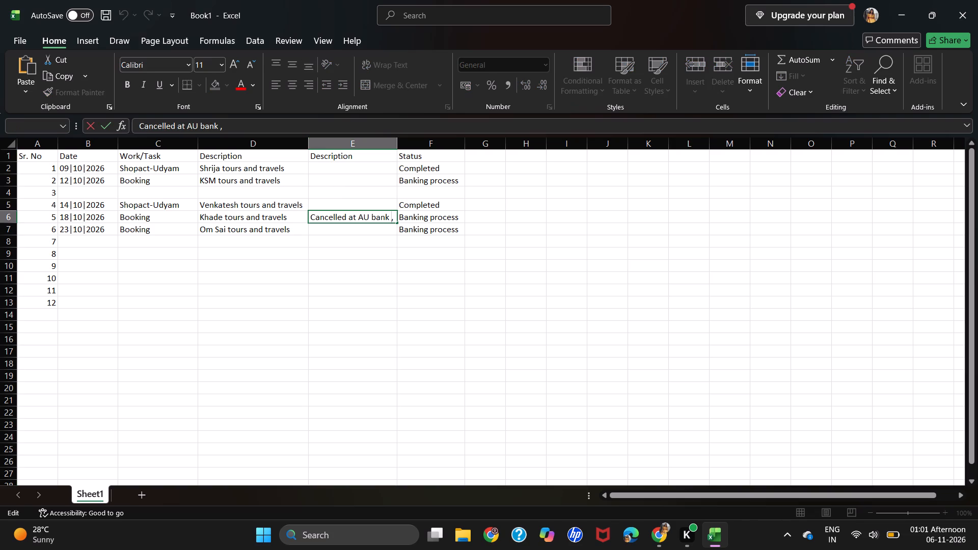
key(Return)
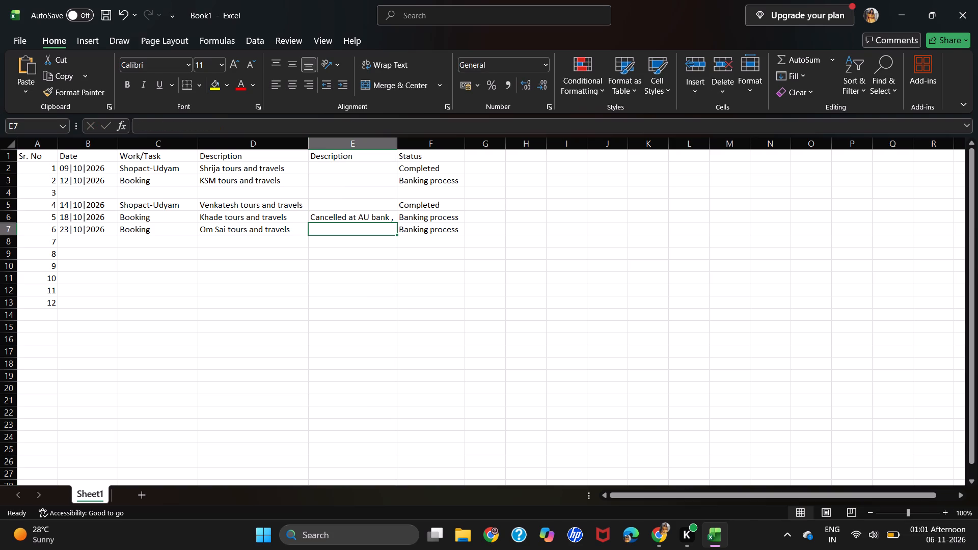
click(391, 218)
triple_click(391, 218)
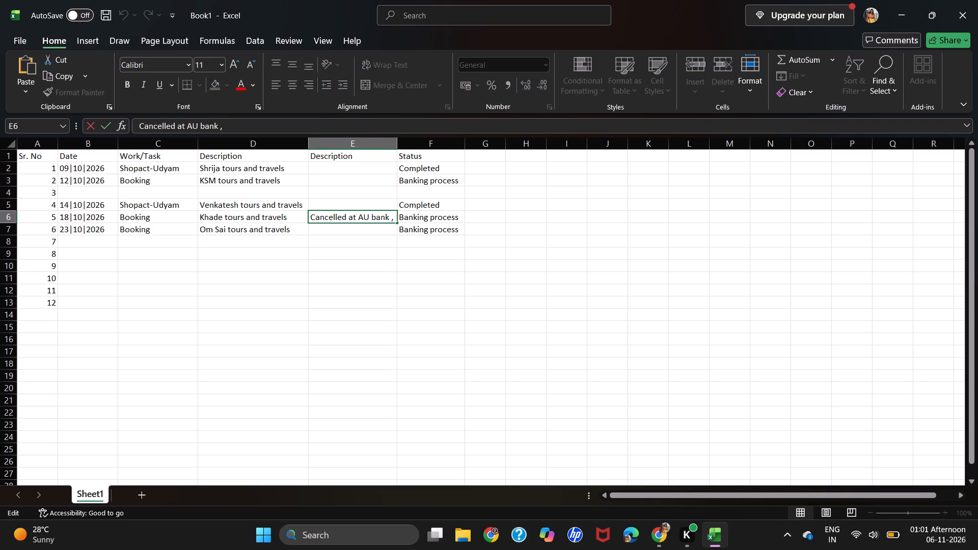
click(391, 218)
key(Right)
text(try at)
key(space)
text(other bank)
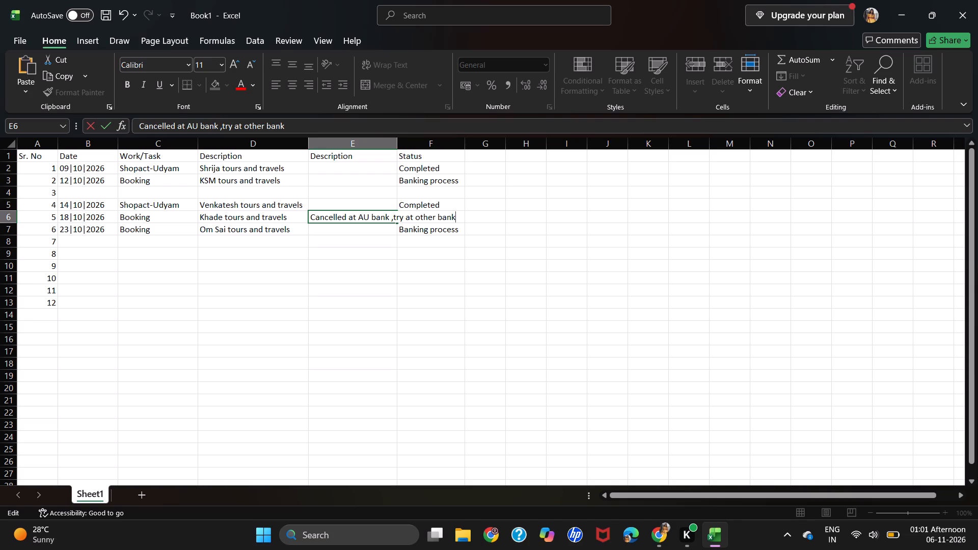
key(space)
Widen column E further so that the whole extended note in row 6 fits inside it.
click(375, 143)
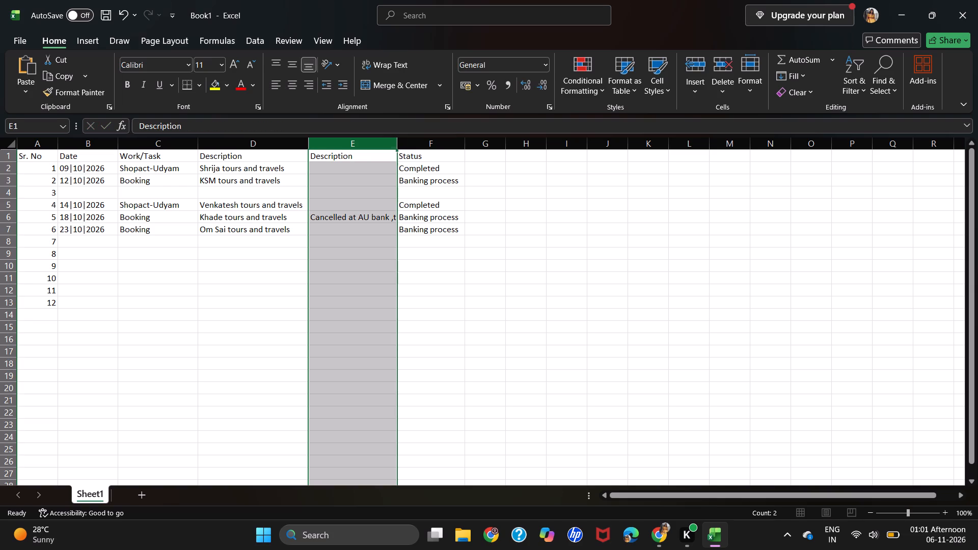
drag(397, 144, 433, 150)
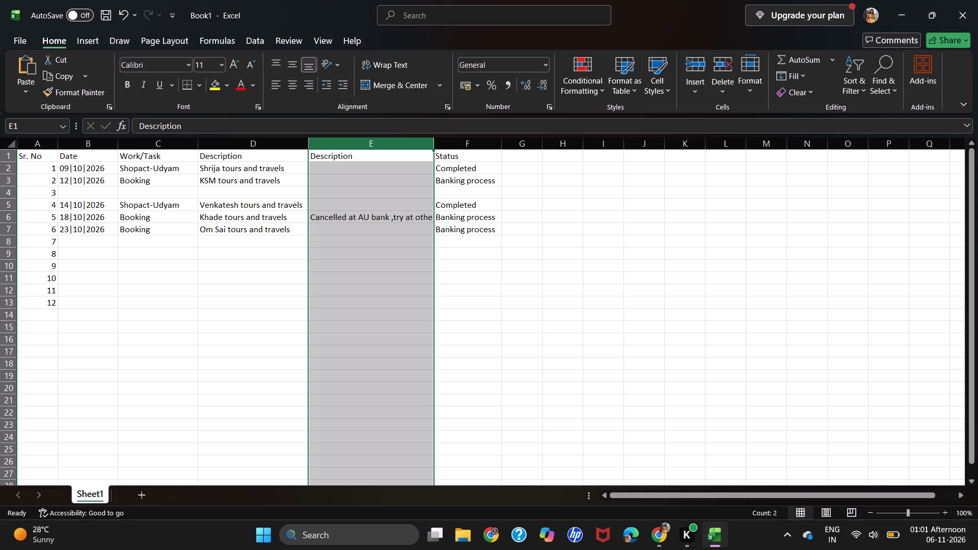
click(373, 215)
drag(418, 148, 425, 146)
drag(425, 146, 429, 142)
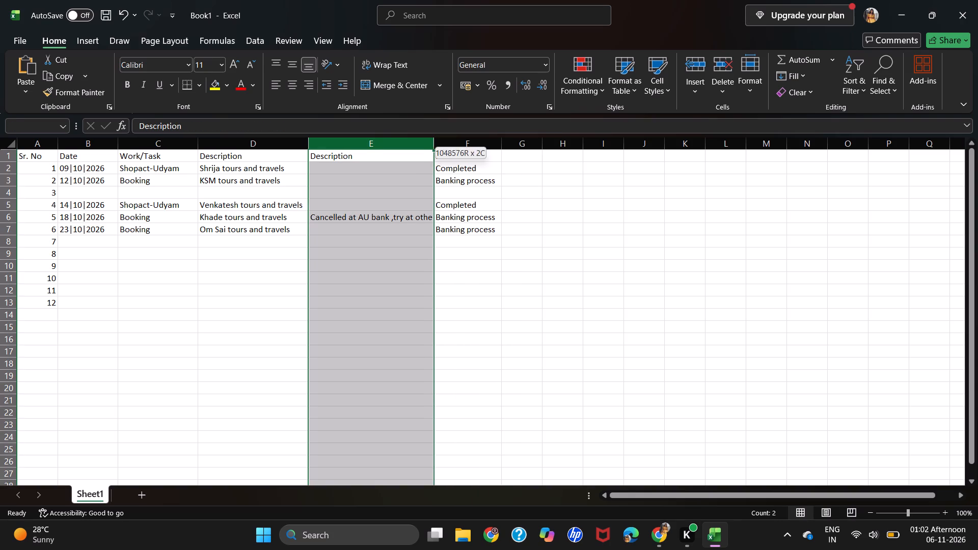
drag(429, 142, 423, 142)
click(423, 142)
drag(434, 144, 455, 151)
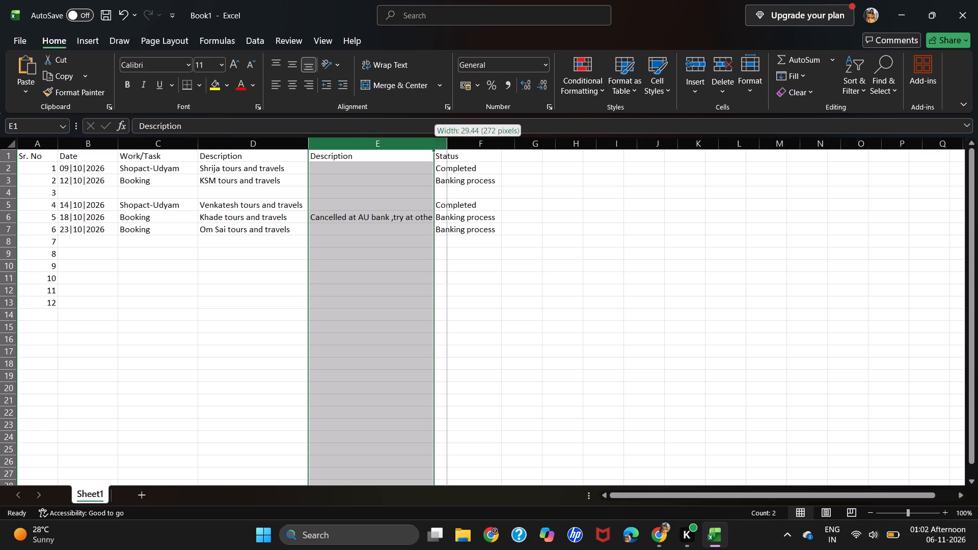
drag(455, 151, 470, 155)
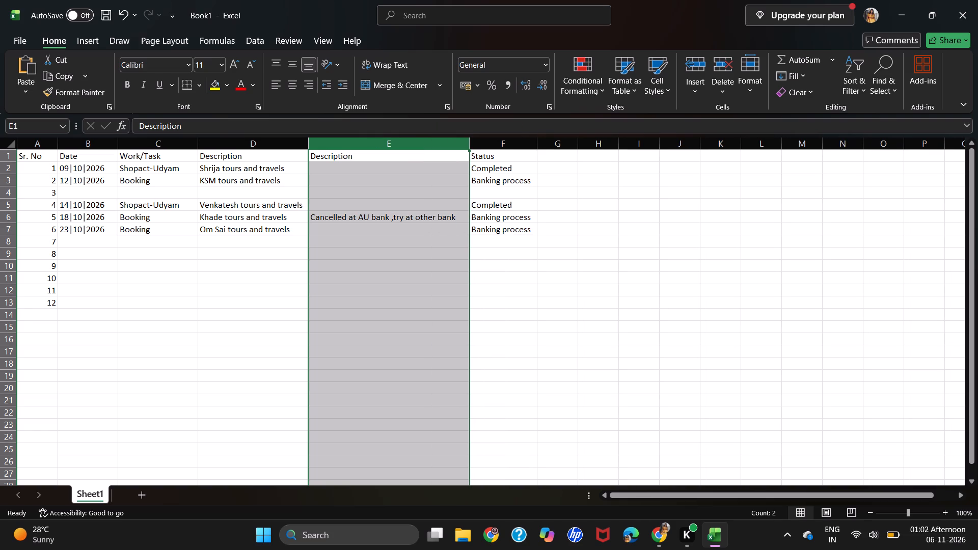
Enter a note beginning "GTR documents sen" in column E for the Om Sai tours and travels row.
click(257, 244)
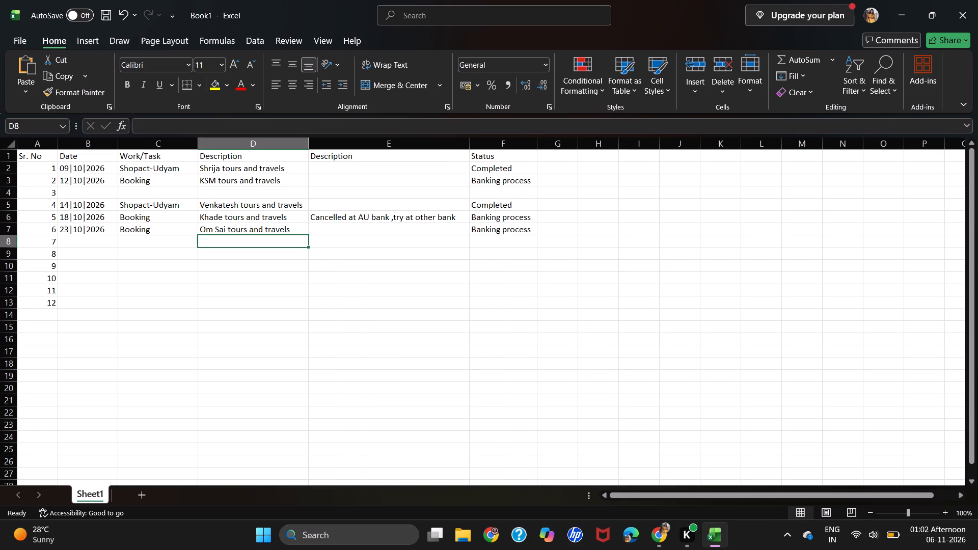
click(362, 229)
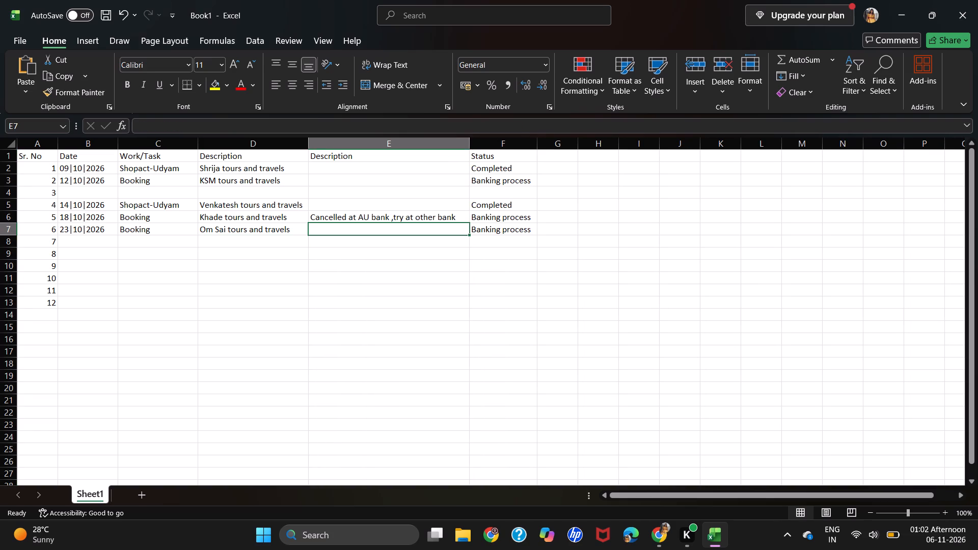
text(GTR)
key(space)
text(documnets)
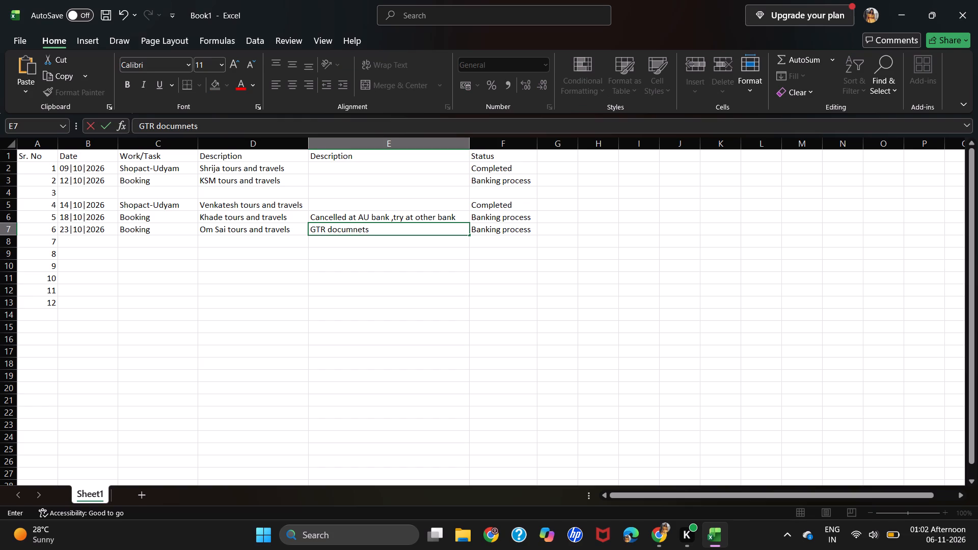
key(space)
text(sen)
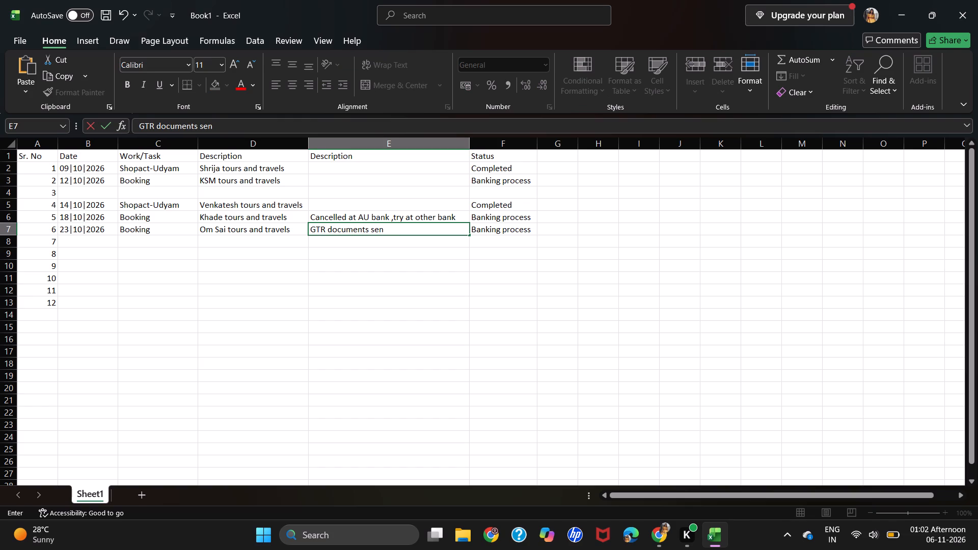
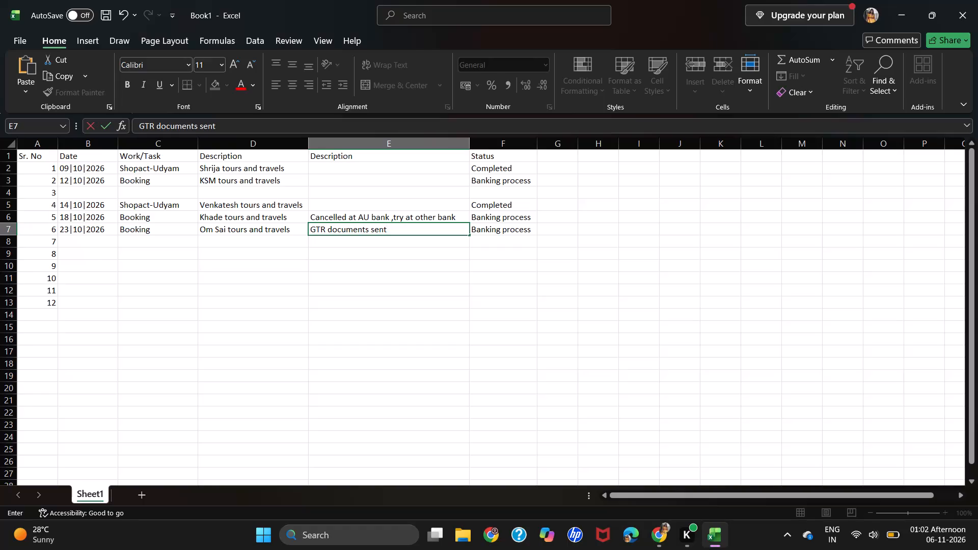
Finish the column E note for the Om Sai tours and travels row as "GTR documents sent".
key(space)
text(,)
key(BackSpace)
click(387, 178)
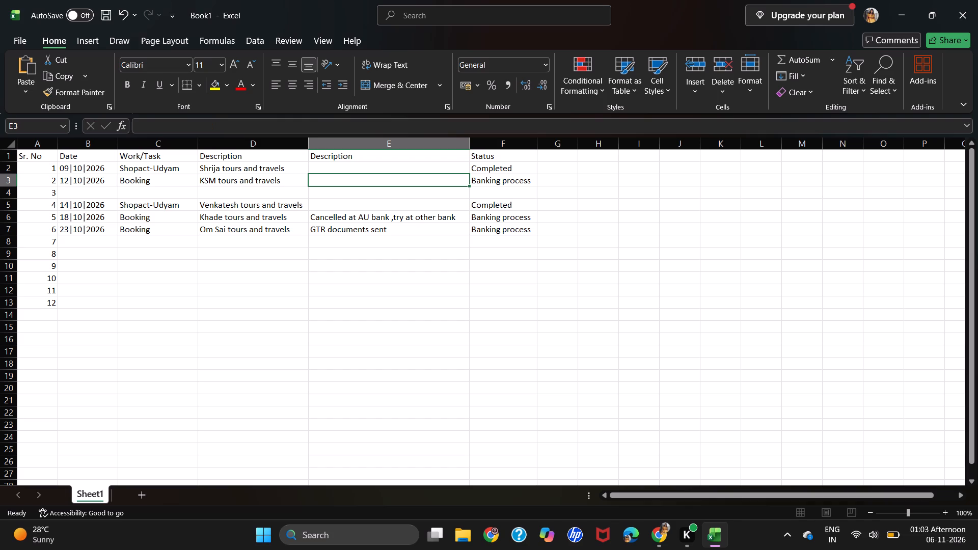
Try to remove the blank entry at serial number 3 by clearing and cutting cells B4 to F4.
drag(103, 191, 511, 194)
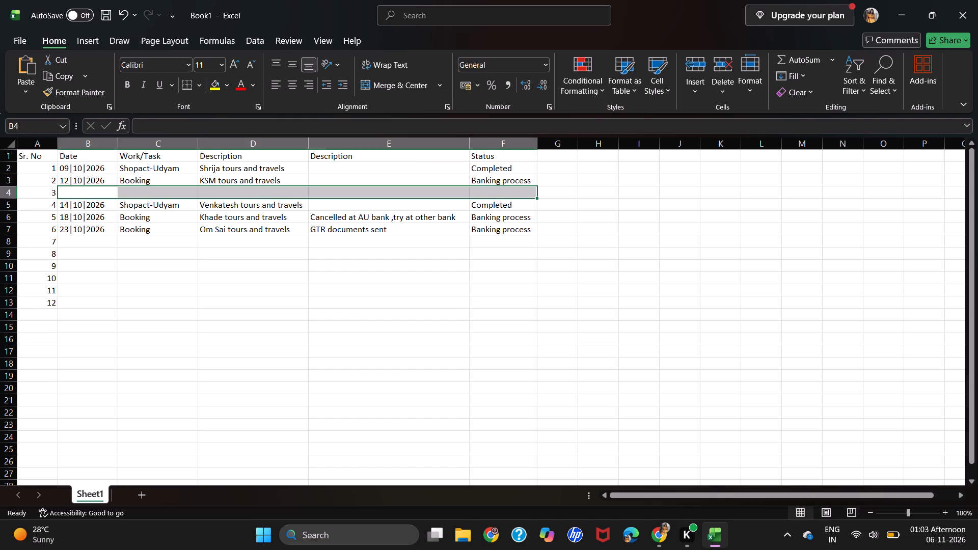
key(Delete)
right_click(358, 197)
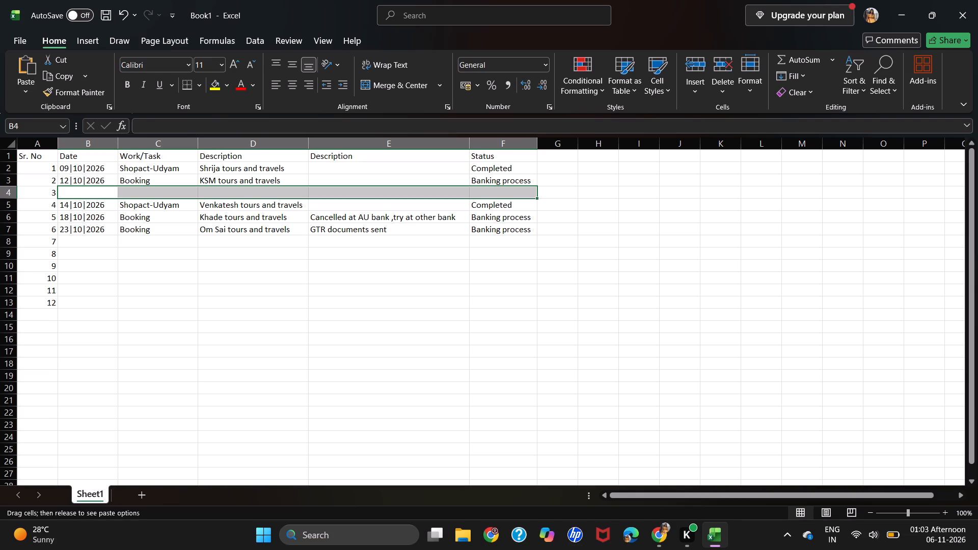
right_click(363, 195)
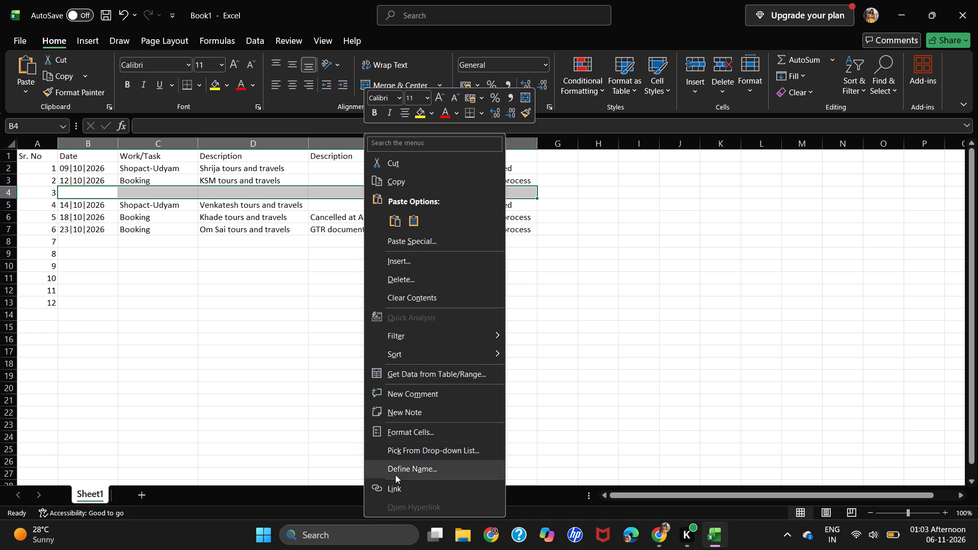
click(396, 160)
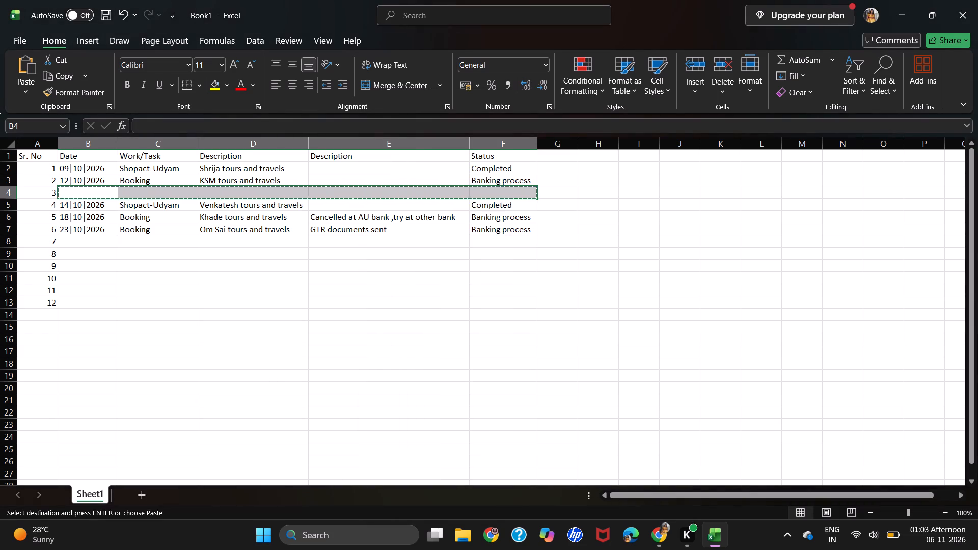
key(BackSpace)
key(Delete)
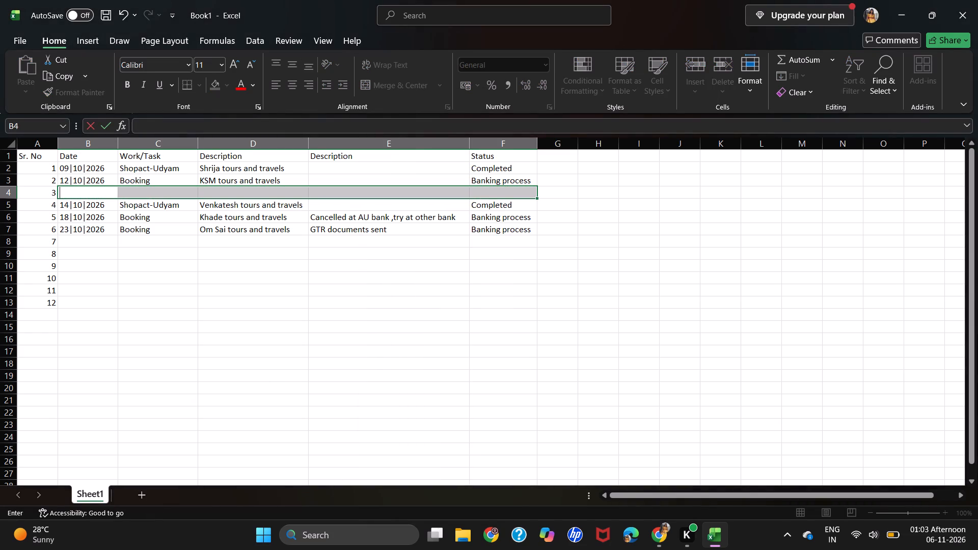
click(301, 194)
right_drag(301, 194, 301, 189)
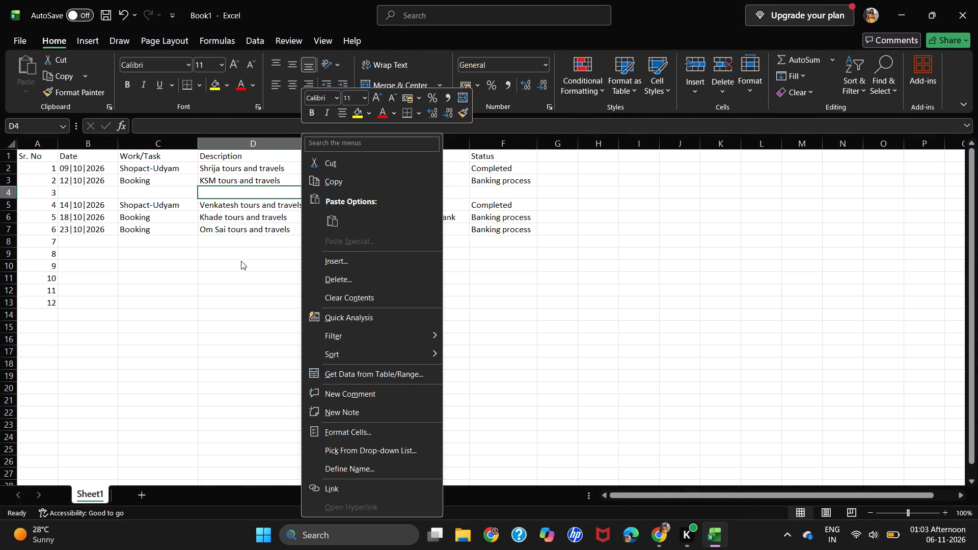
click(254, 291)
Delete the entire blank row 4 between the KSM and Venkatesh tours and travels entries.
drag(73, 196, 173, 196)
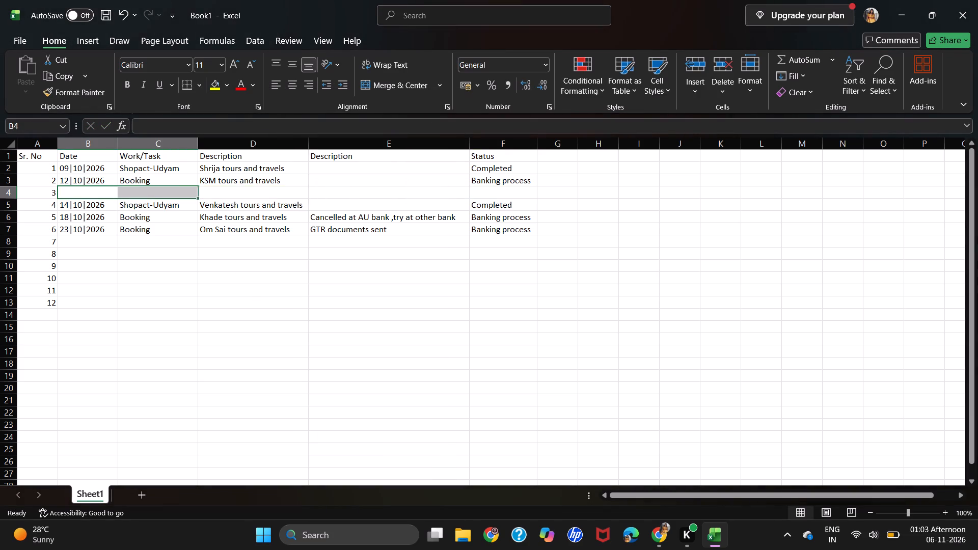
drag(173, 196, 510, 188)
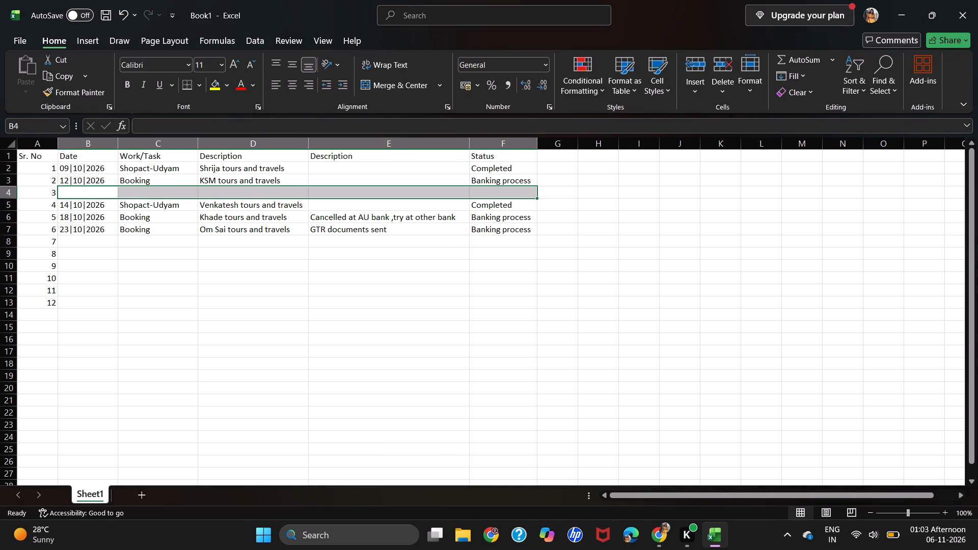
double_click(35, 196)
drag(35, 196, 60, 193)
right_click(60, 193)
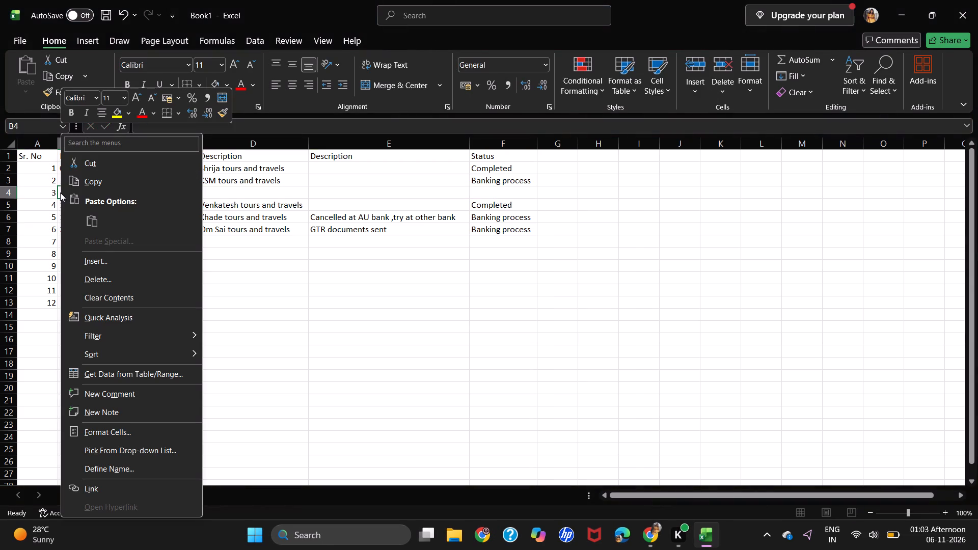
click(97, 278)
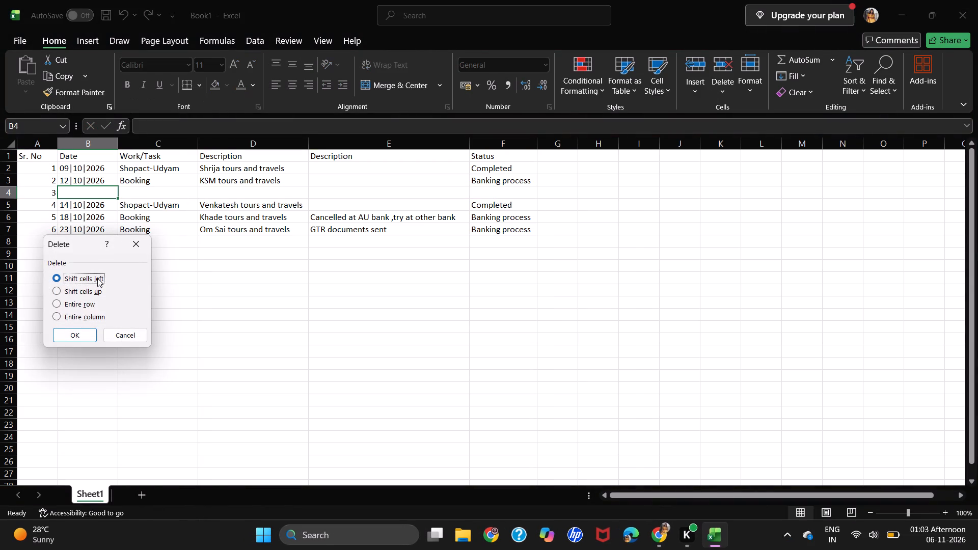
click(54, 302)
click(74, 333)
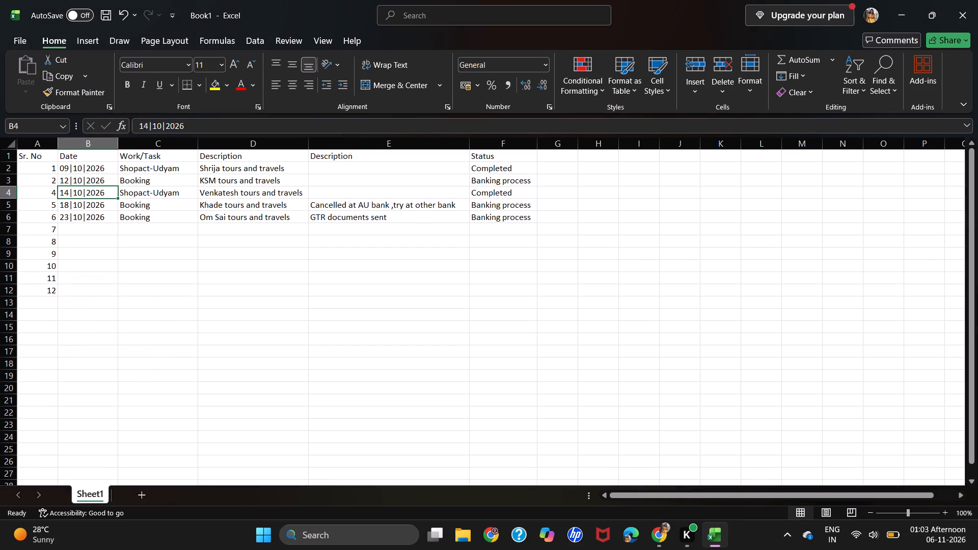
click(153, 242)
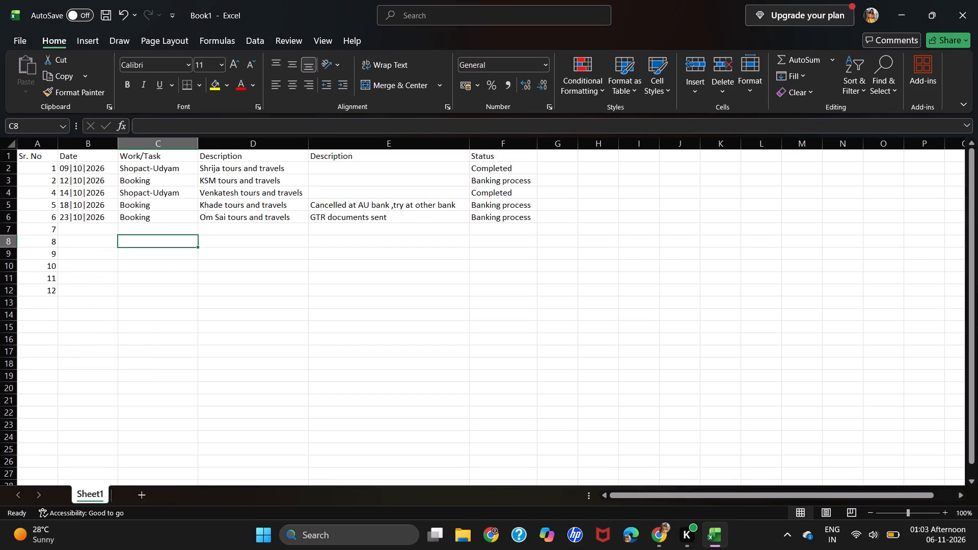
Renumber the Sr. No column by extending the series from 1 and 2 down to 11 in cell A12.
drag(47, 167, 50, 181)
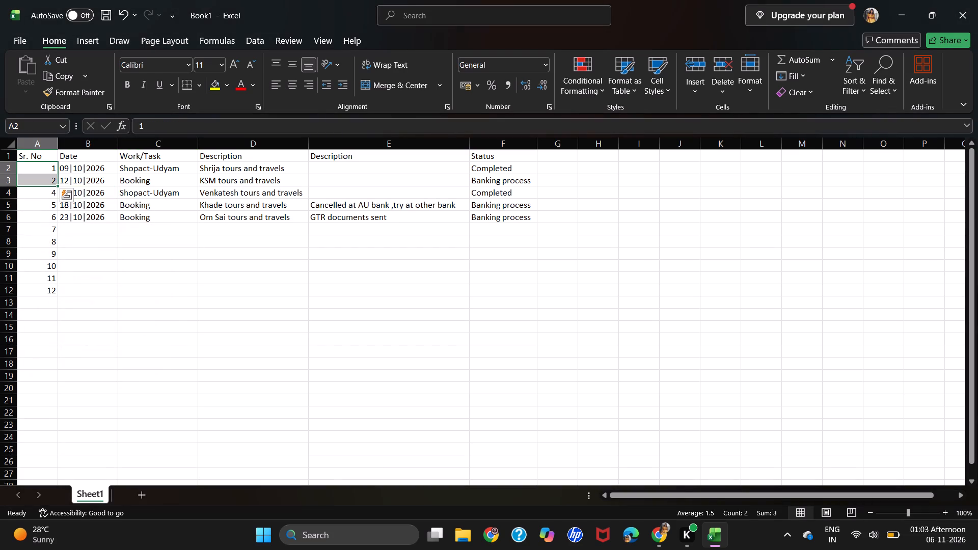
drag(56, 184, 53, 273)
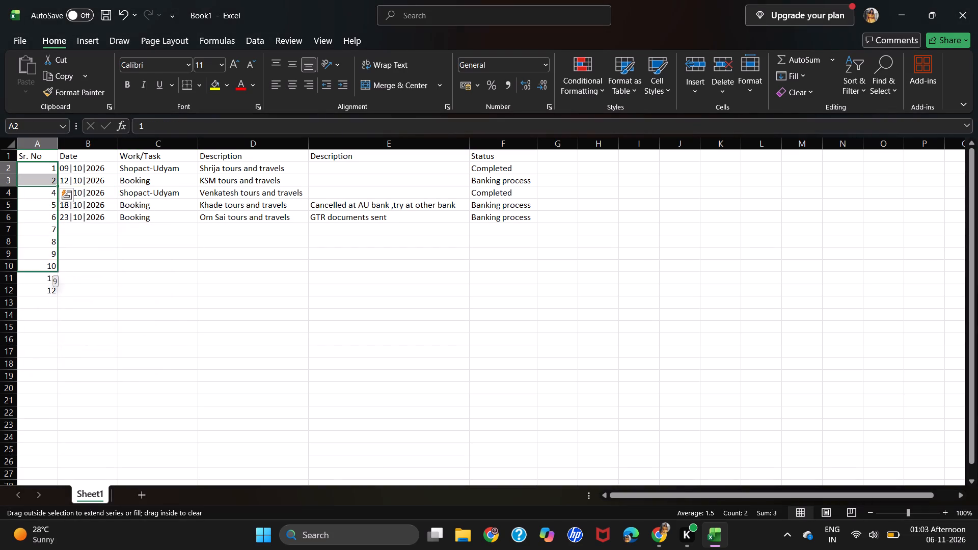
drag(53, 273, 53, 291)
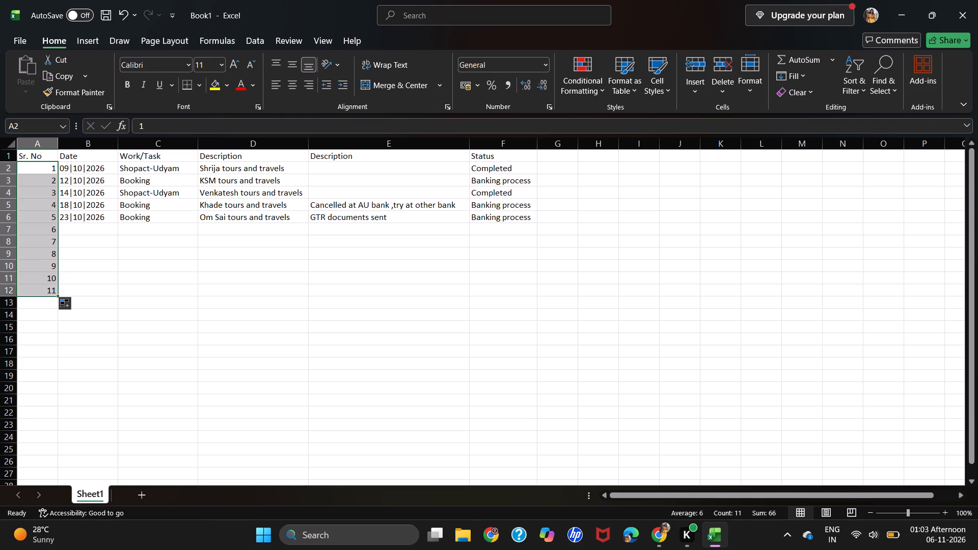
click(173, 263)
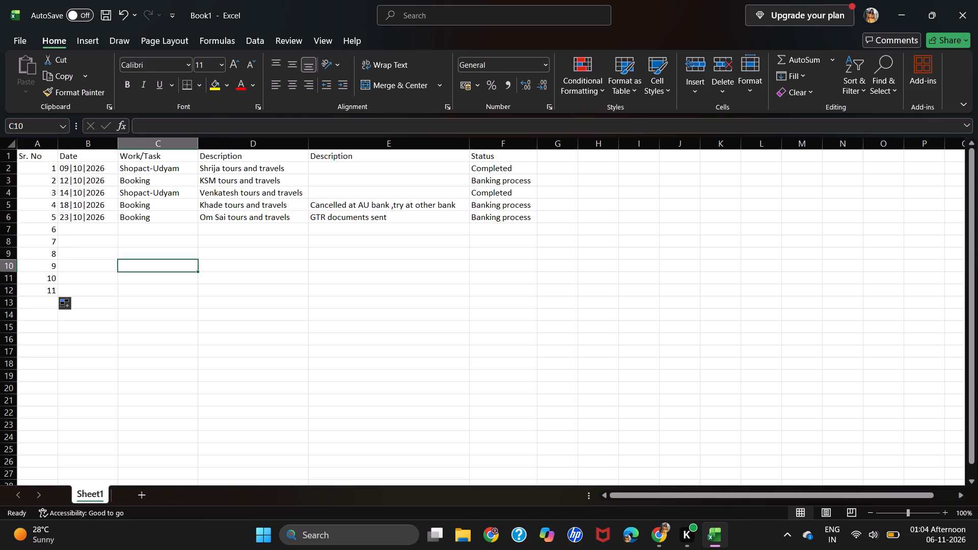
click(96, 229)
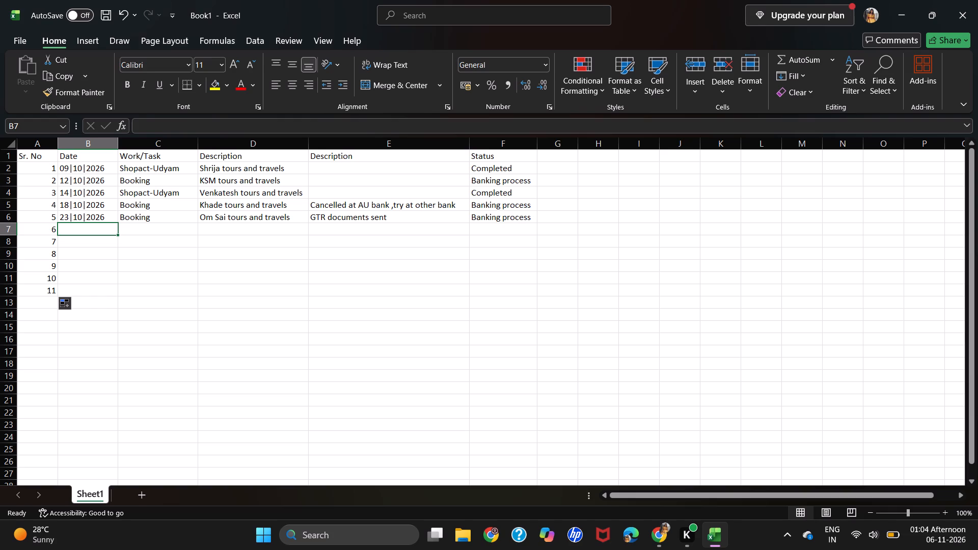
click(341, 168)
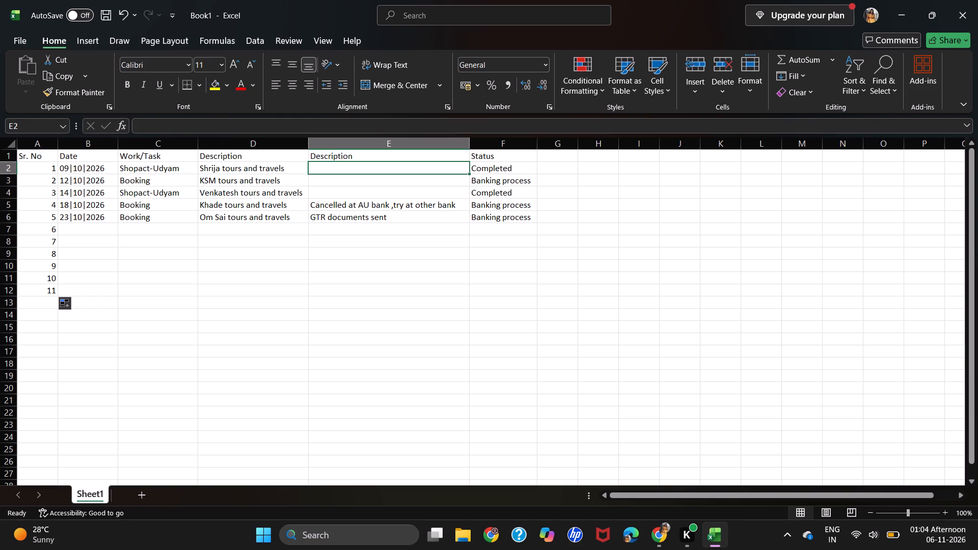
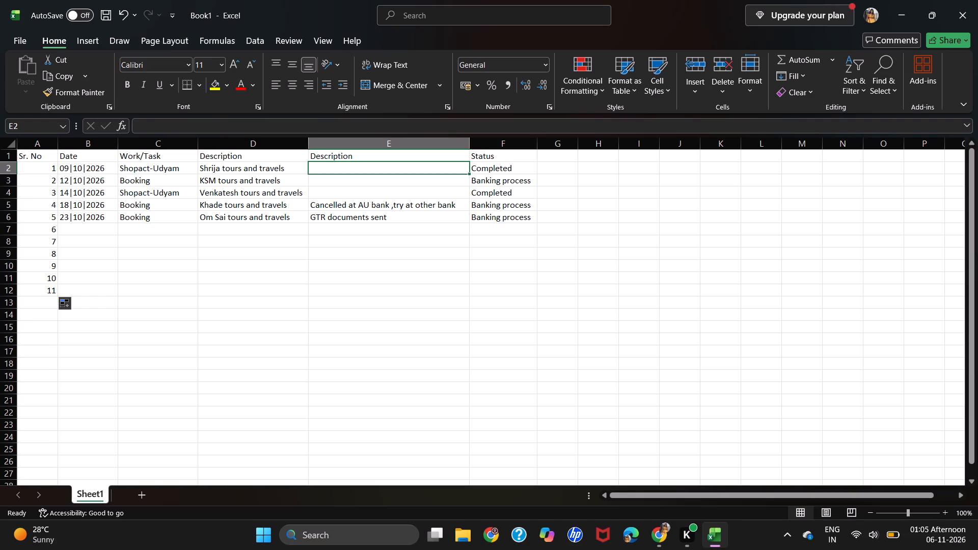
Clear the surplus serial numbers 6, 7, 8, 10 and 11 in column A below the Om Sai tours and travels row.
drag(45, 232, 46, 289)
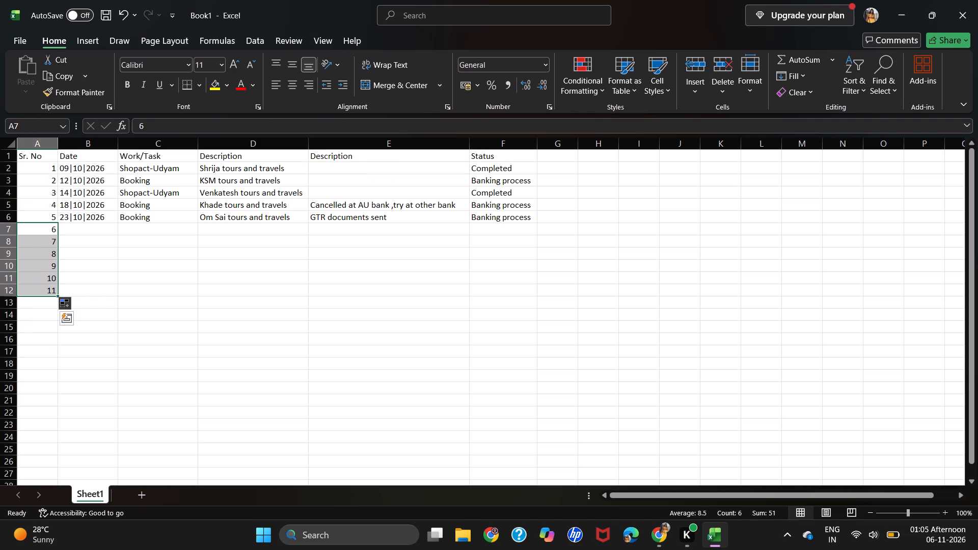
key(BackSpace)
key(BackSpace)
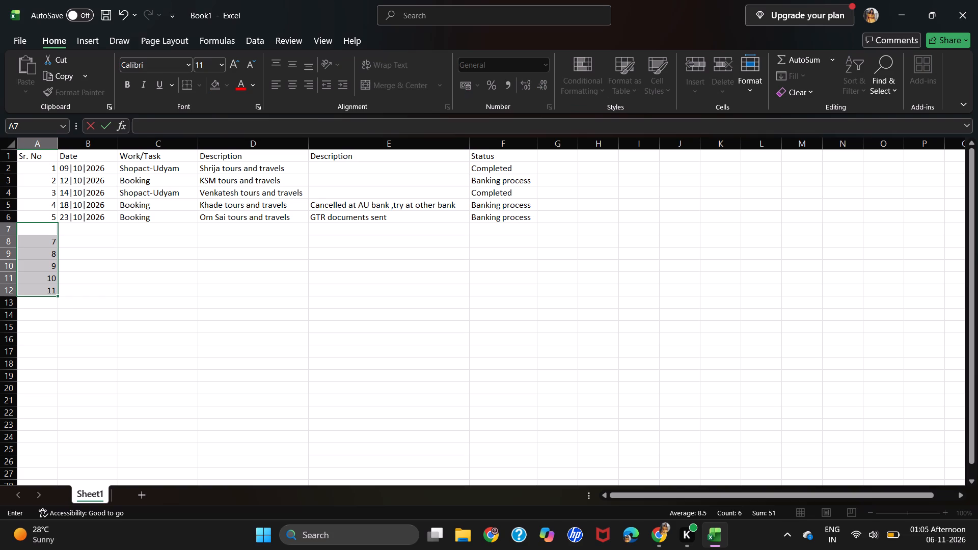
click(46, 293)
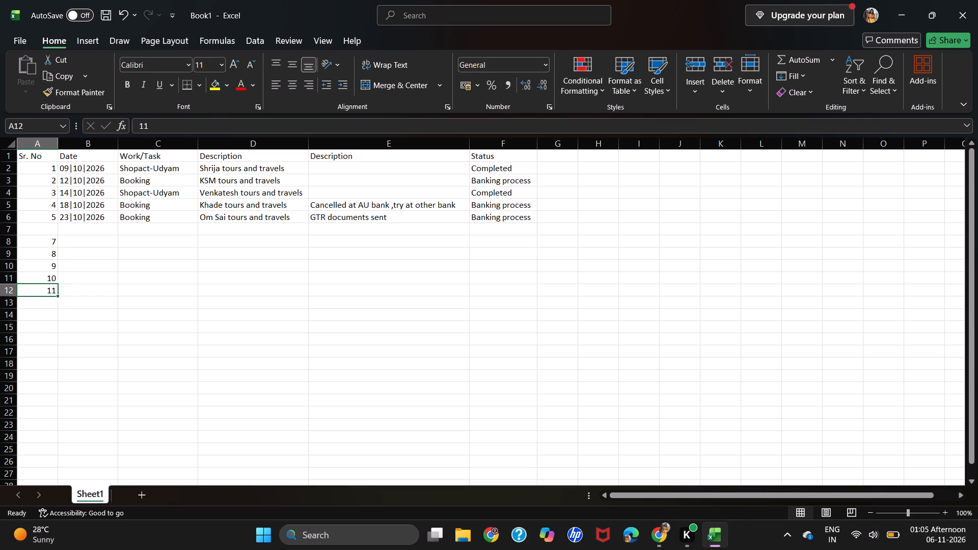
key(BackSpace)
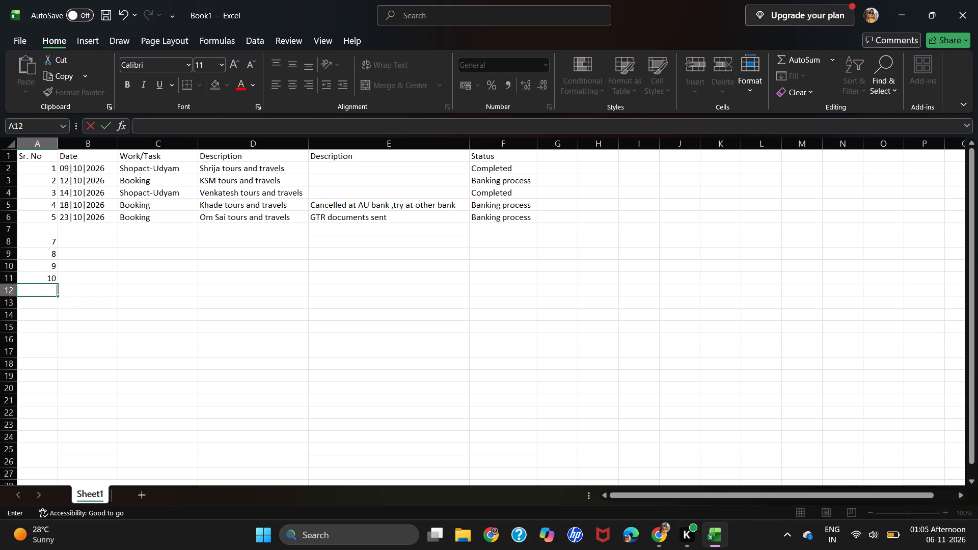
click(52, 277)
key(BackSpace)
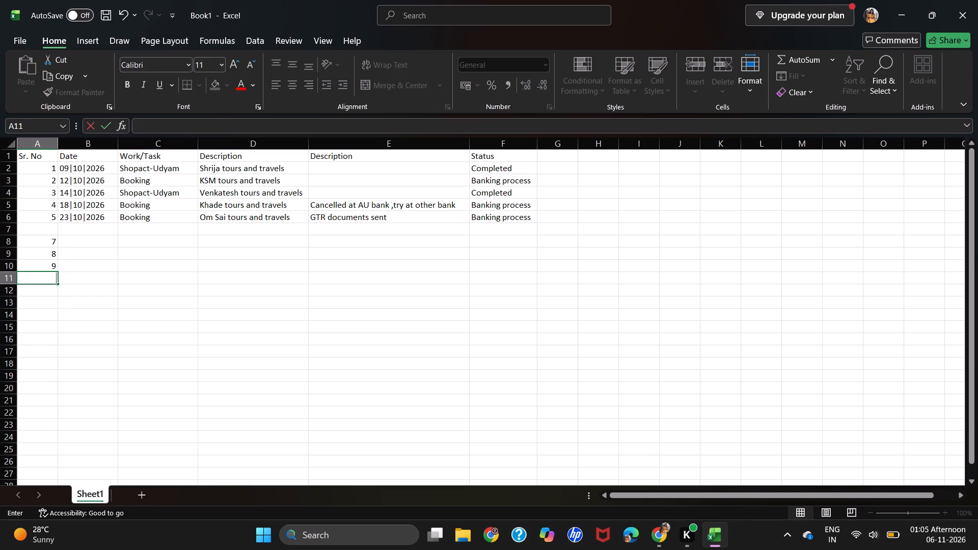
click(47, 258)
key(BackSpace)
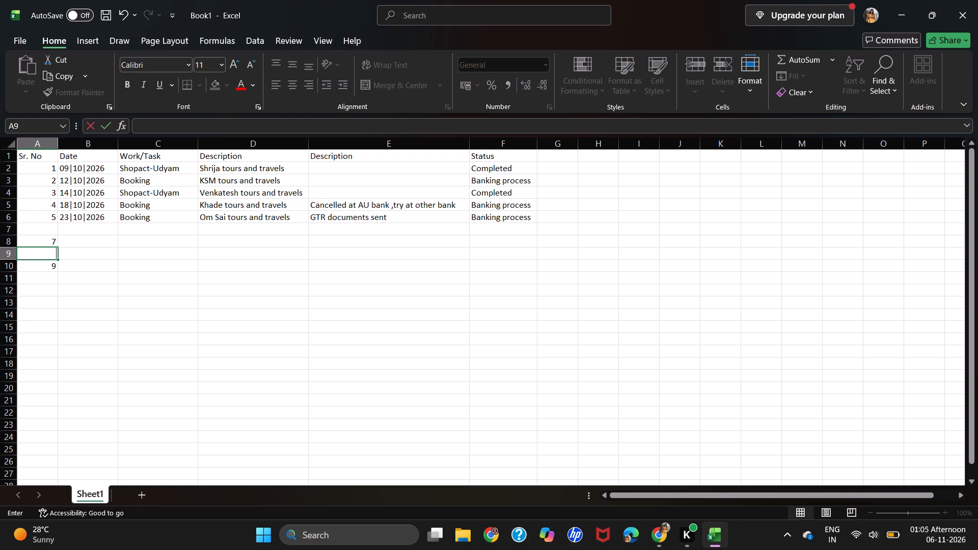
click(51, 241)
key(BackSpace)
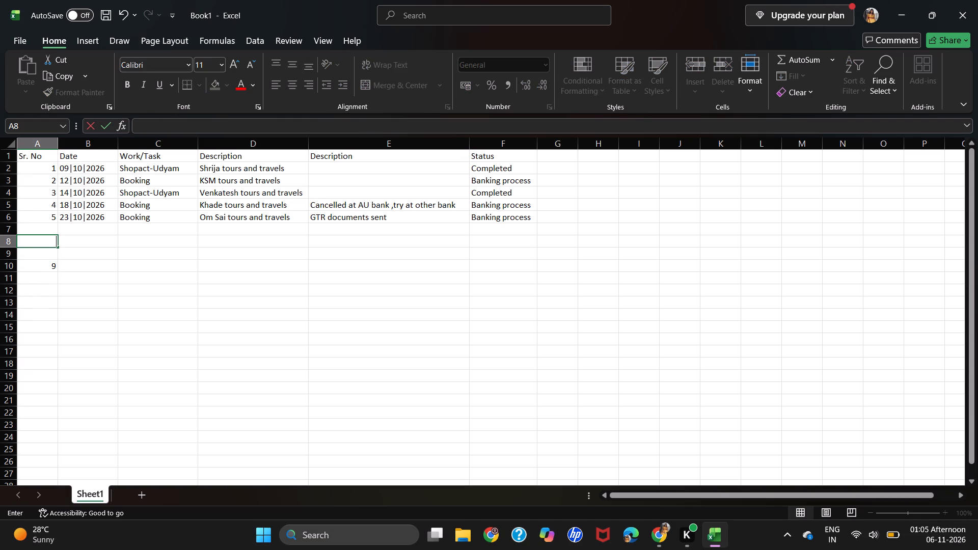
Make the header row bold from Sr. No to Status, cells A1 to F1.
drag(24, 153, 545, 151)
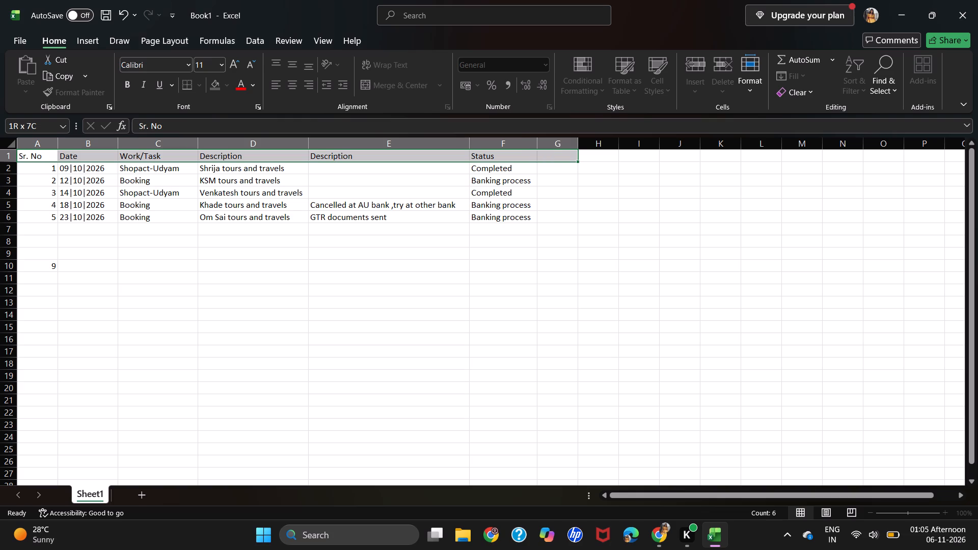
drag(545, 151, 534, 154)
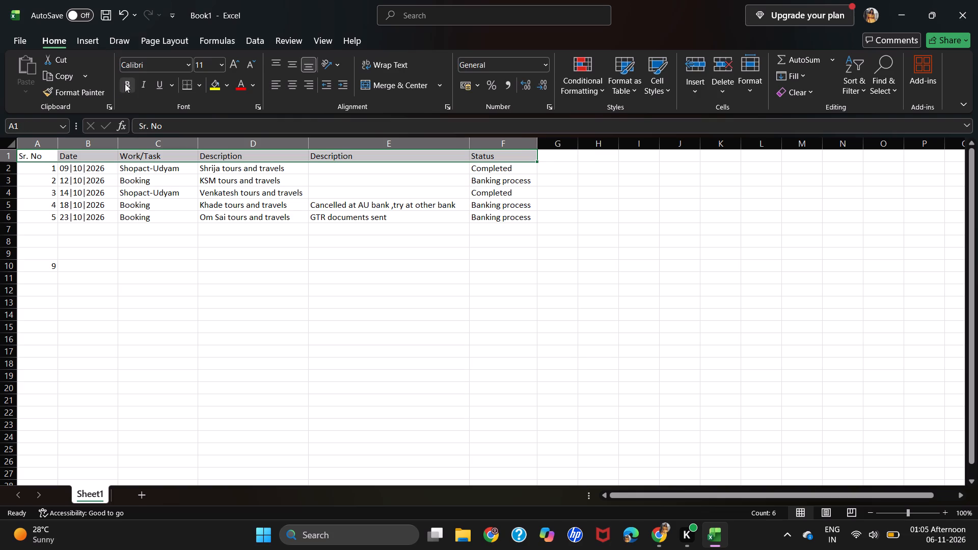
click(127, 81)
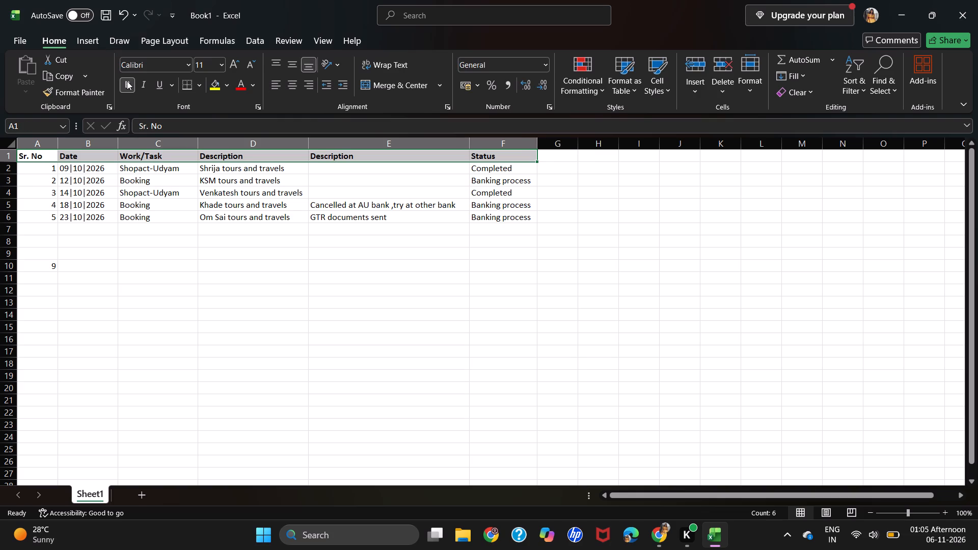
Clear the leftover serial number 9 from cell A10.
click(40, 268)
key(BackSpace)
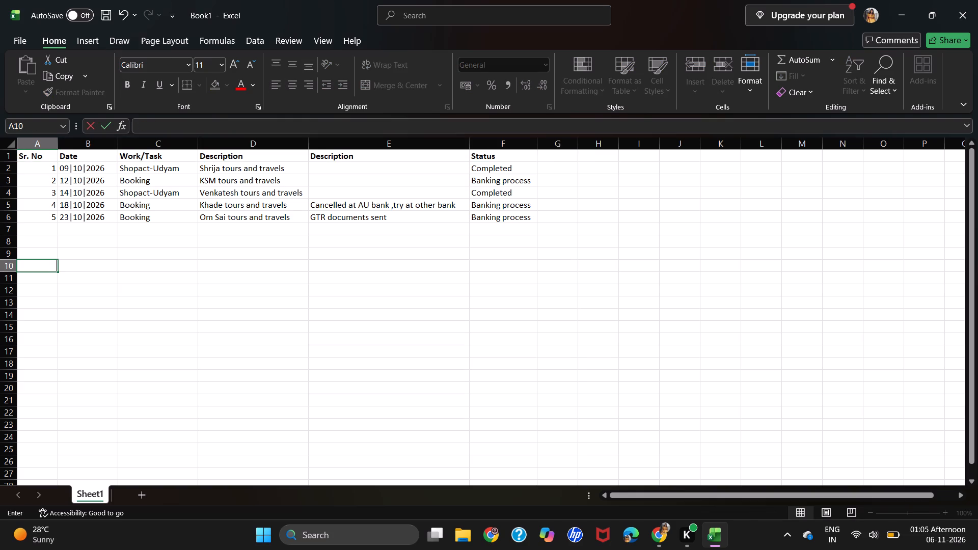
Fill header cells A1 to F1 with Light Gray, Background 2, Darker 25%.
drag(23, 154, 526, 159)
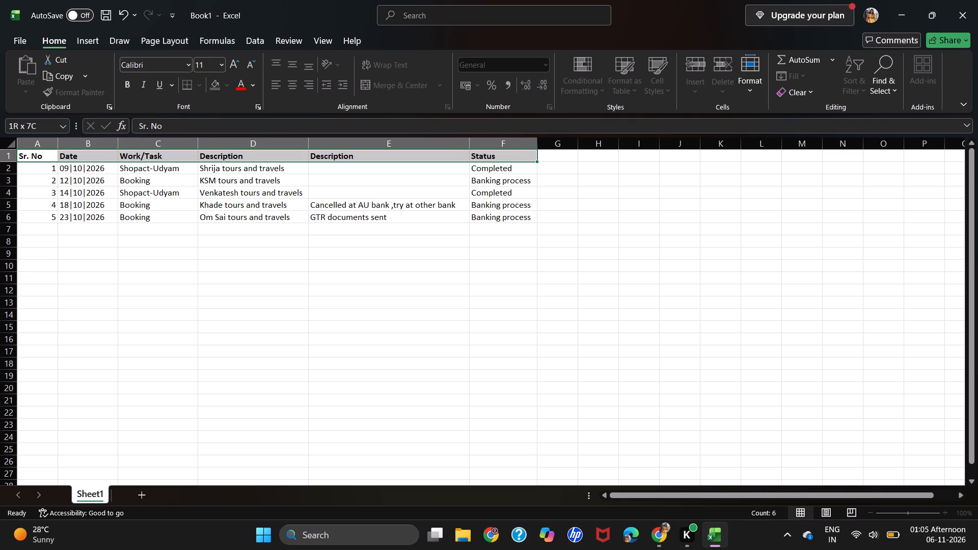
drag(526, 159, 527, 159)
click(223, 82)
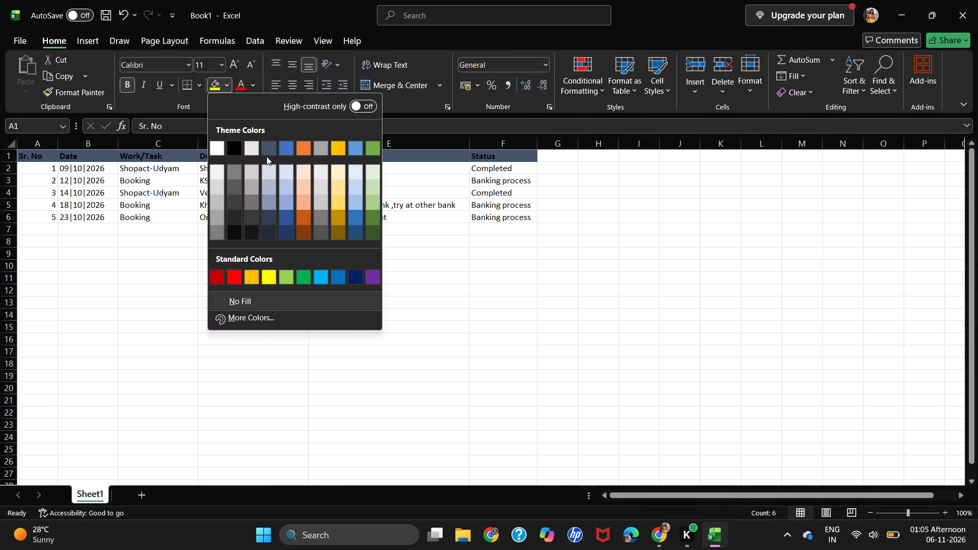
click(252, 189)
click(451, 248)
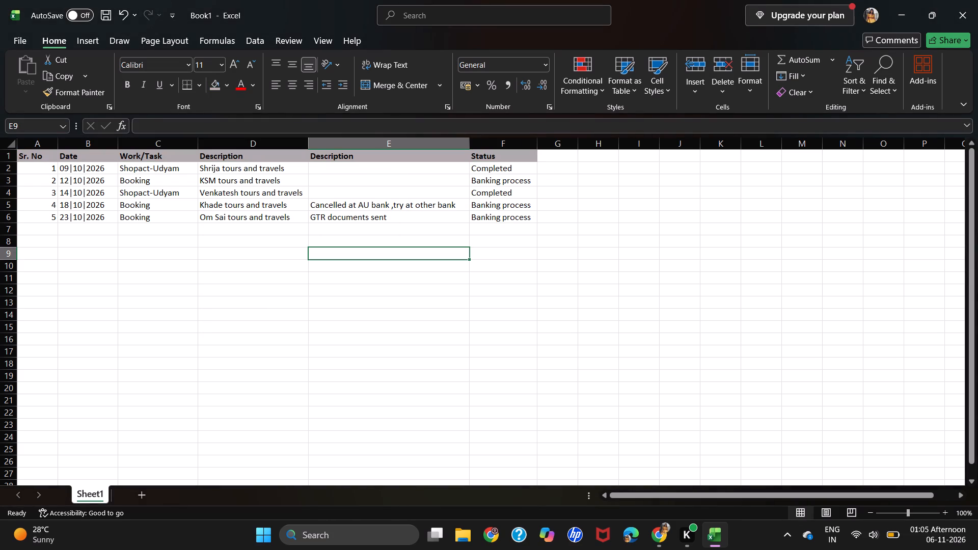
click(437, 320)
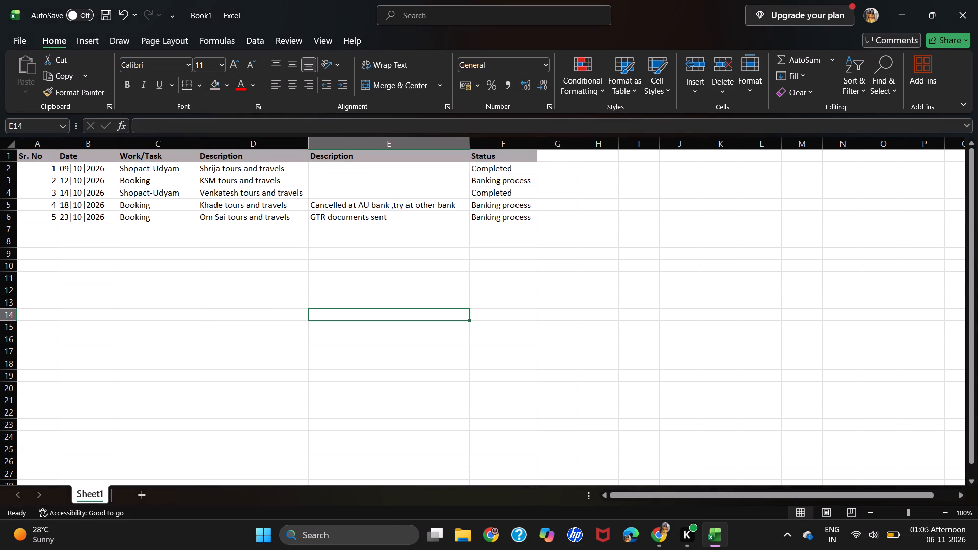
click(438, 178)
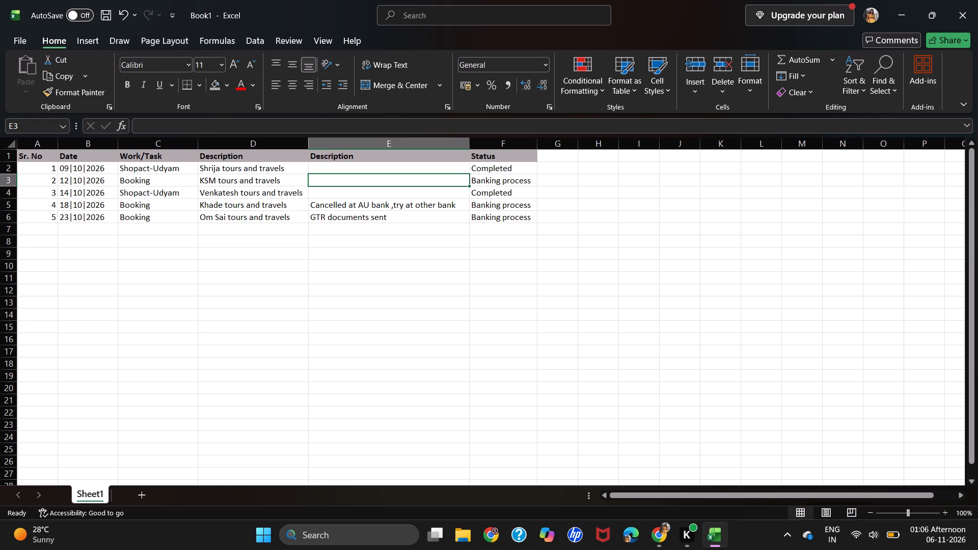
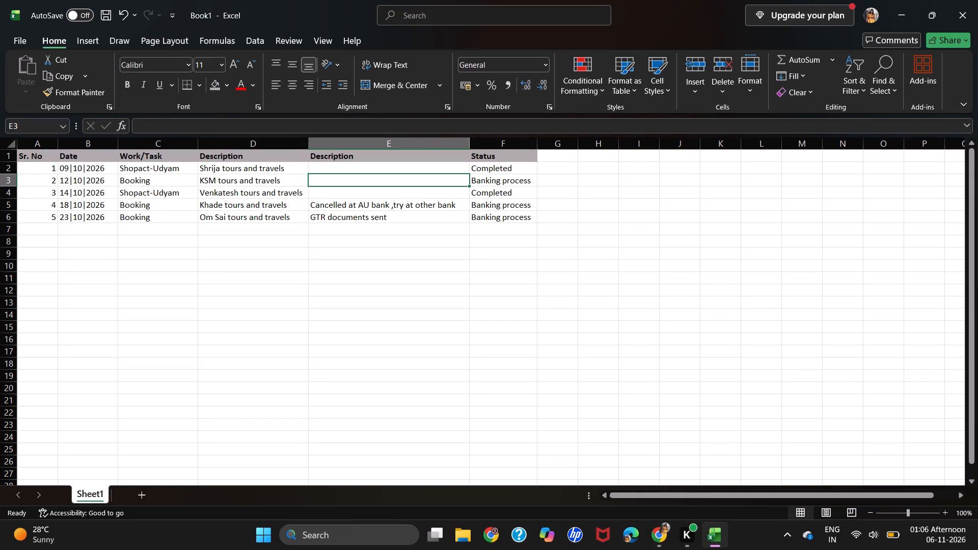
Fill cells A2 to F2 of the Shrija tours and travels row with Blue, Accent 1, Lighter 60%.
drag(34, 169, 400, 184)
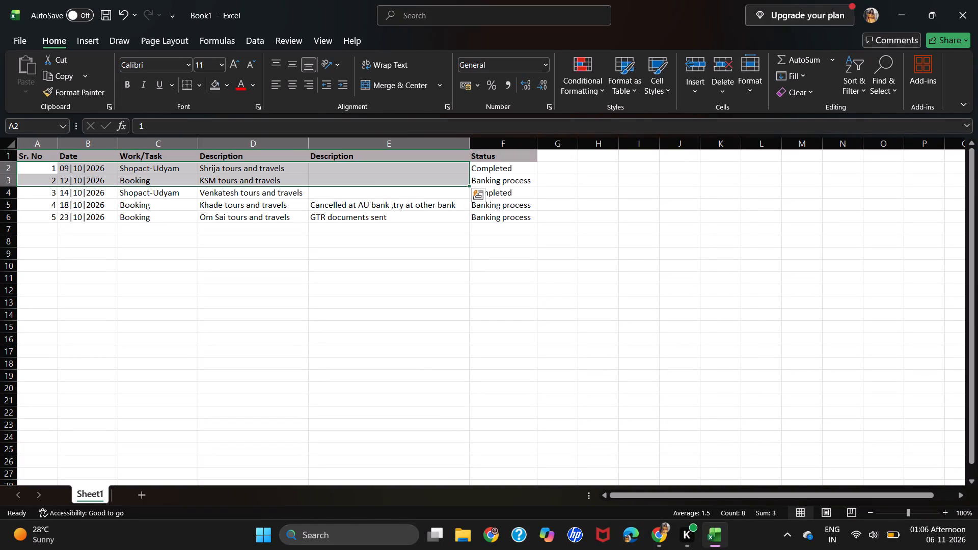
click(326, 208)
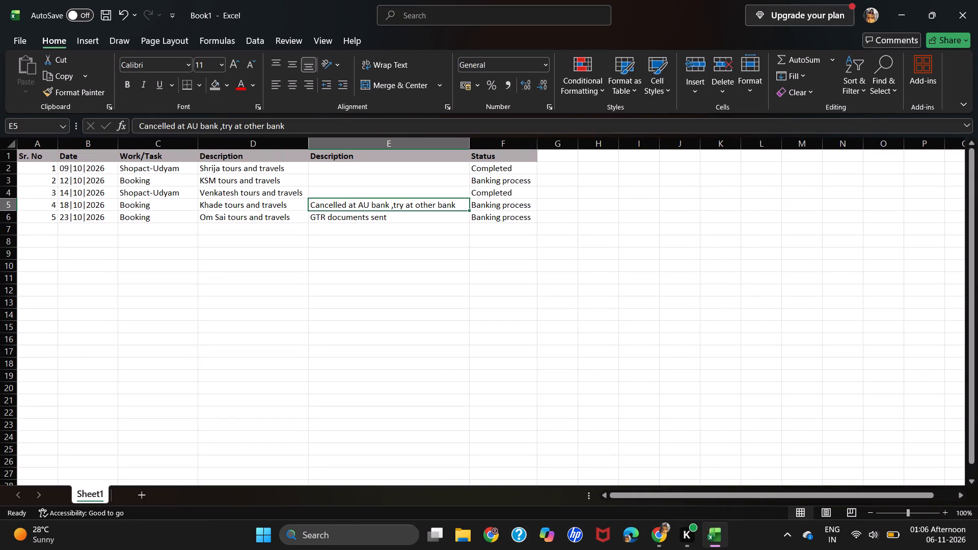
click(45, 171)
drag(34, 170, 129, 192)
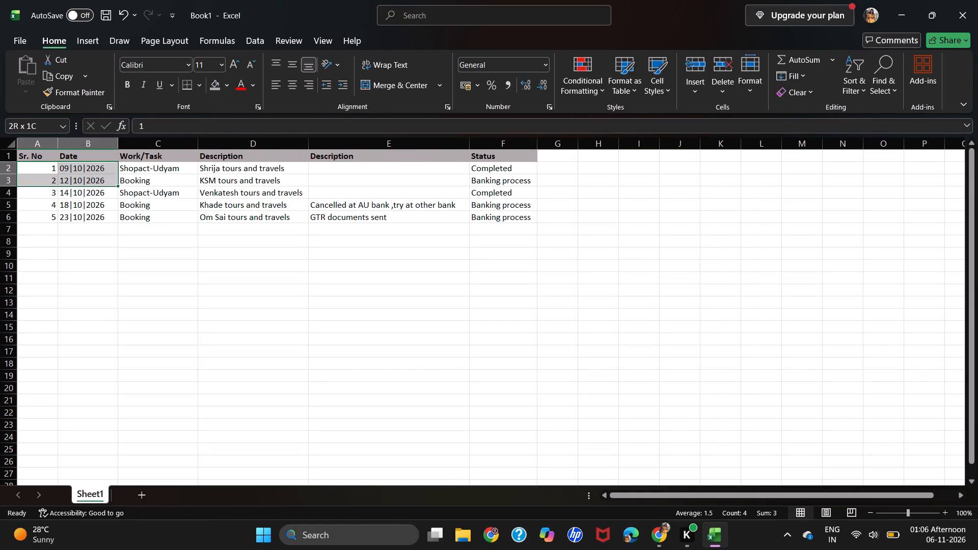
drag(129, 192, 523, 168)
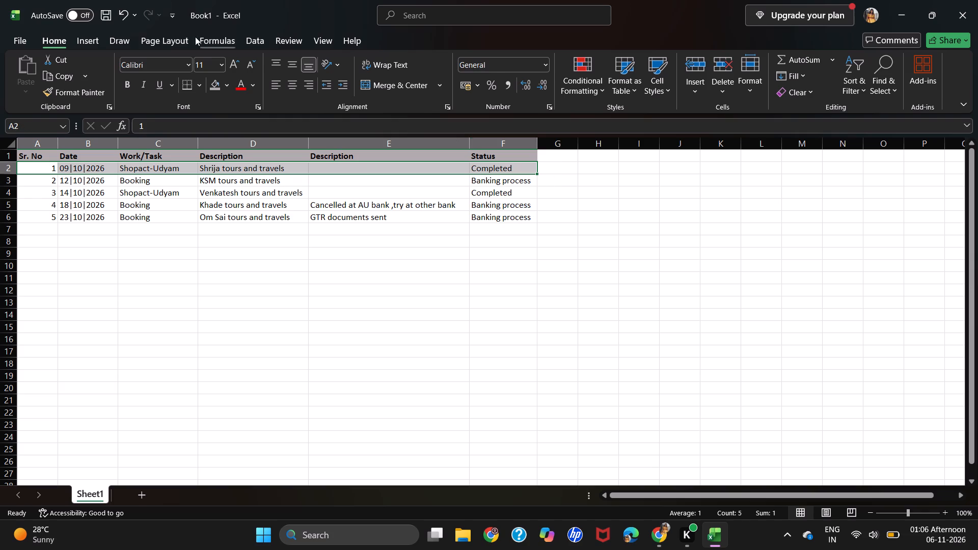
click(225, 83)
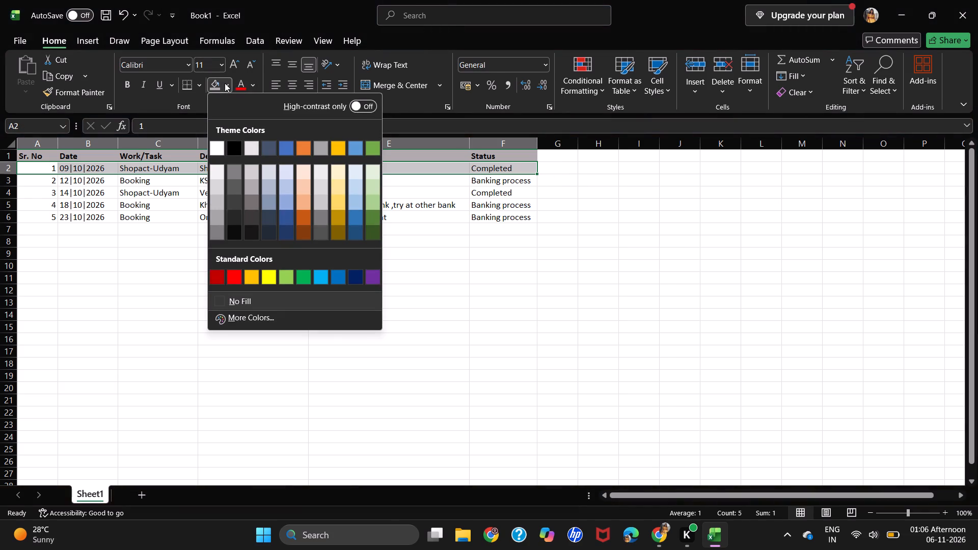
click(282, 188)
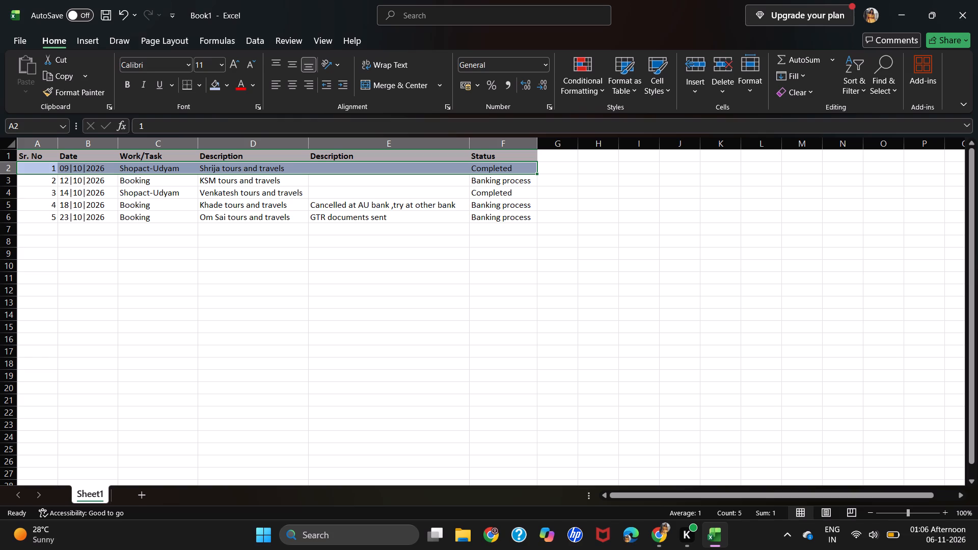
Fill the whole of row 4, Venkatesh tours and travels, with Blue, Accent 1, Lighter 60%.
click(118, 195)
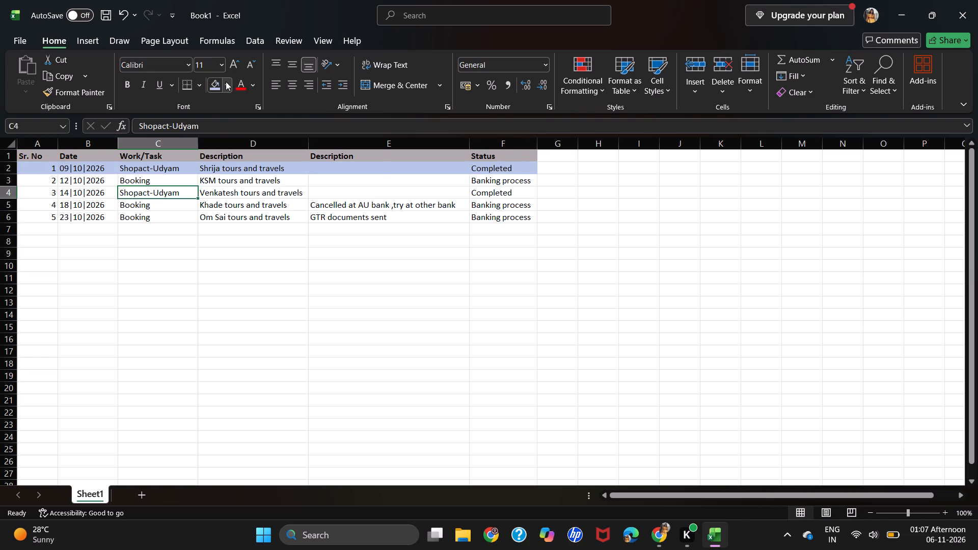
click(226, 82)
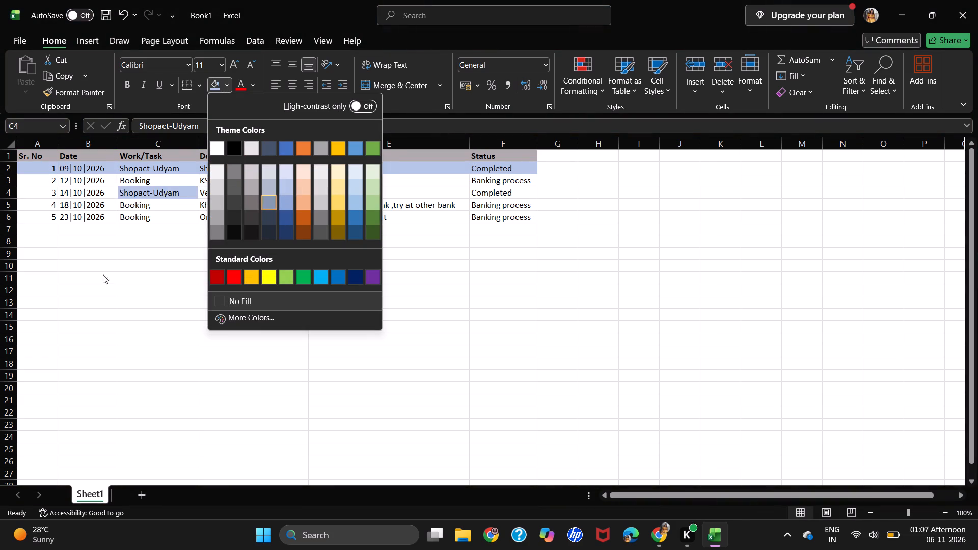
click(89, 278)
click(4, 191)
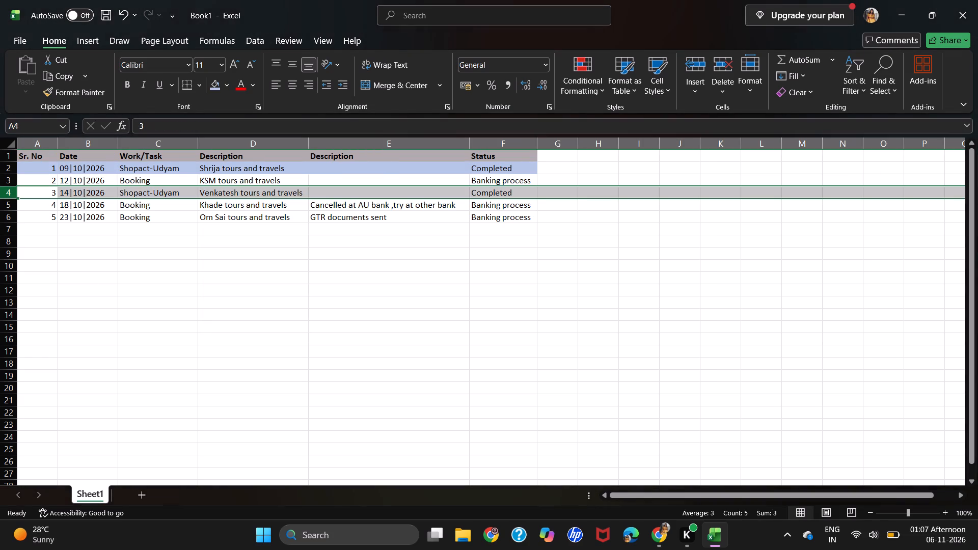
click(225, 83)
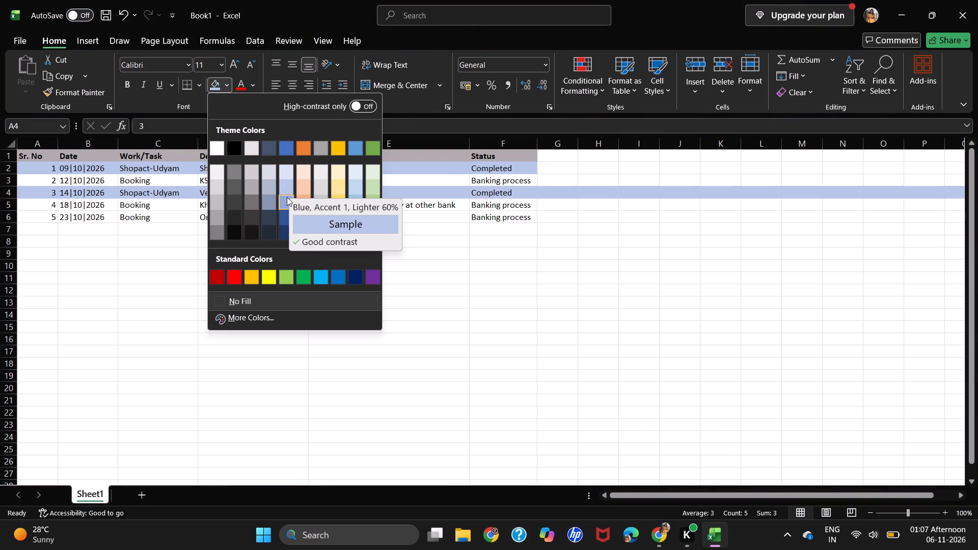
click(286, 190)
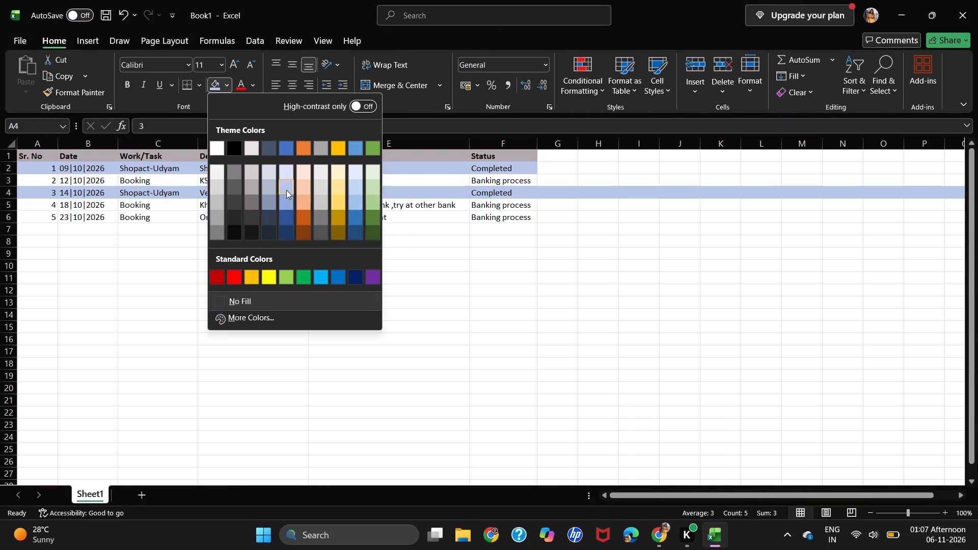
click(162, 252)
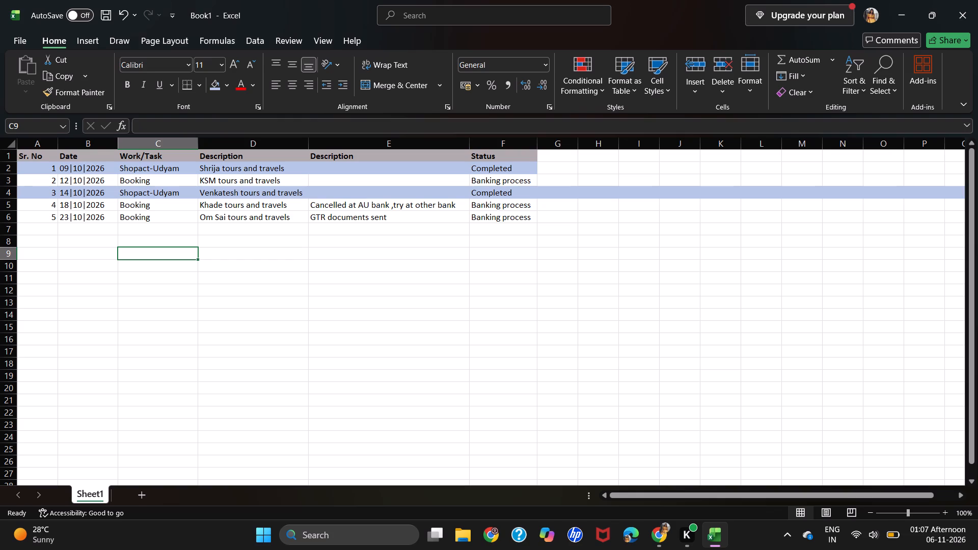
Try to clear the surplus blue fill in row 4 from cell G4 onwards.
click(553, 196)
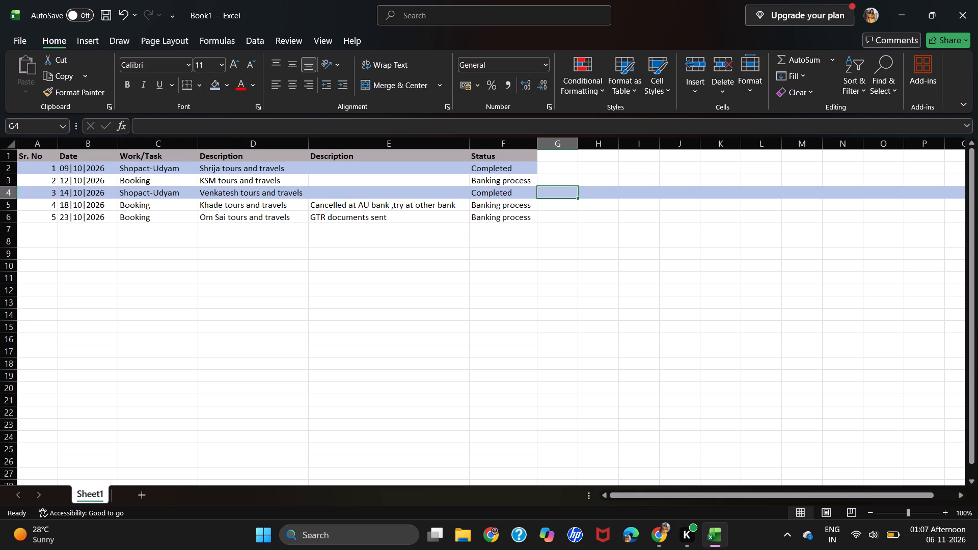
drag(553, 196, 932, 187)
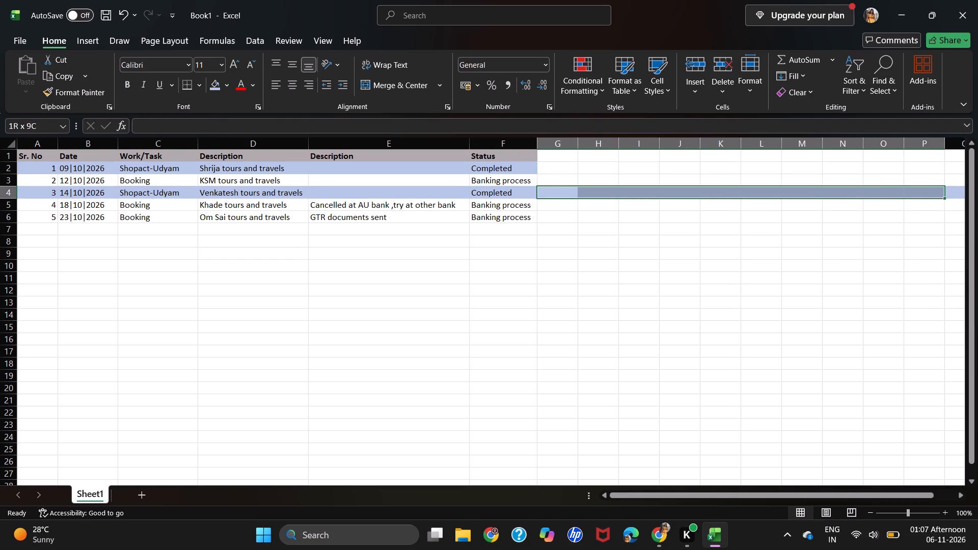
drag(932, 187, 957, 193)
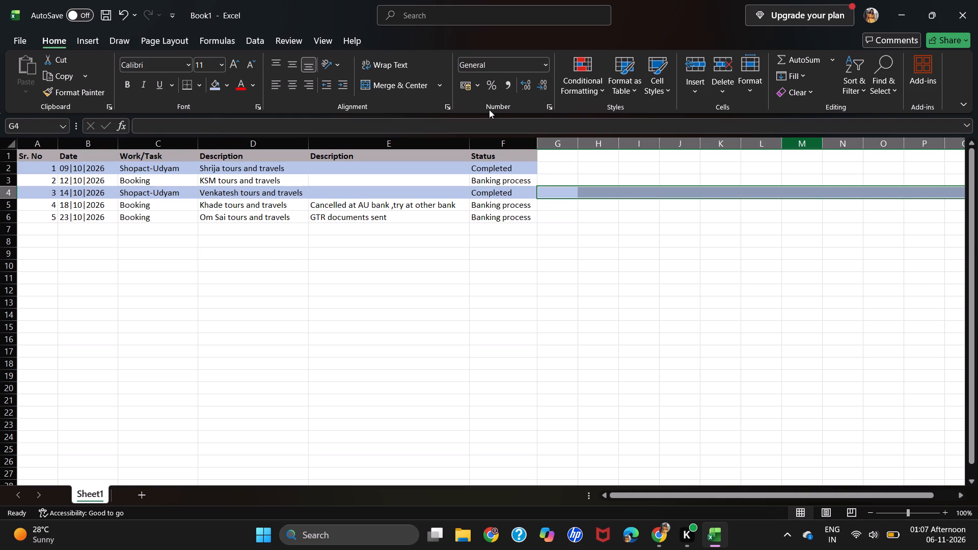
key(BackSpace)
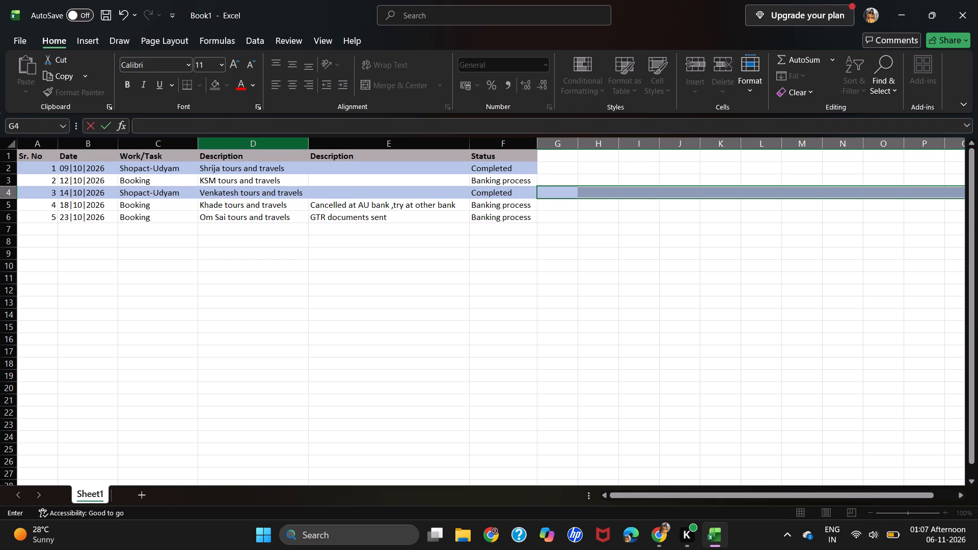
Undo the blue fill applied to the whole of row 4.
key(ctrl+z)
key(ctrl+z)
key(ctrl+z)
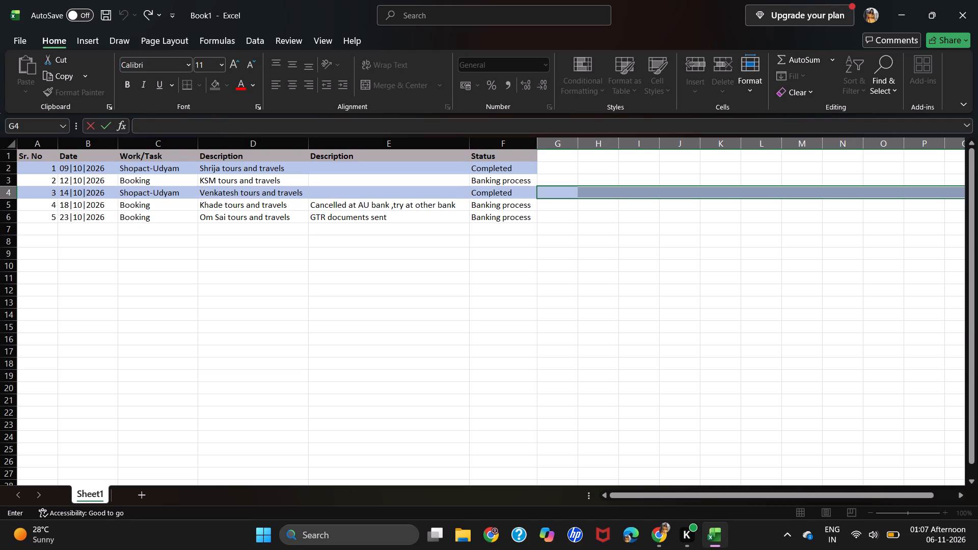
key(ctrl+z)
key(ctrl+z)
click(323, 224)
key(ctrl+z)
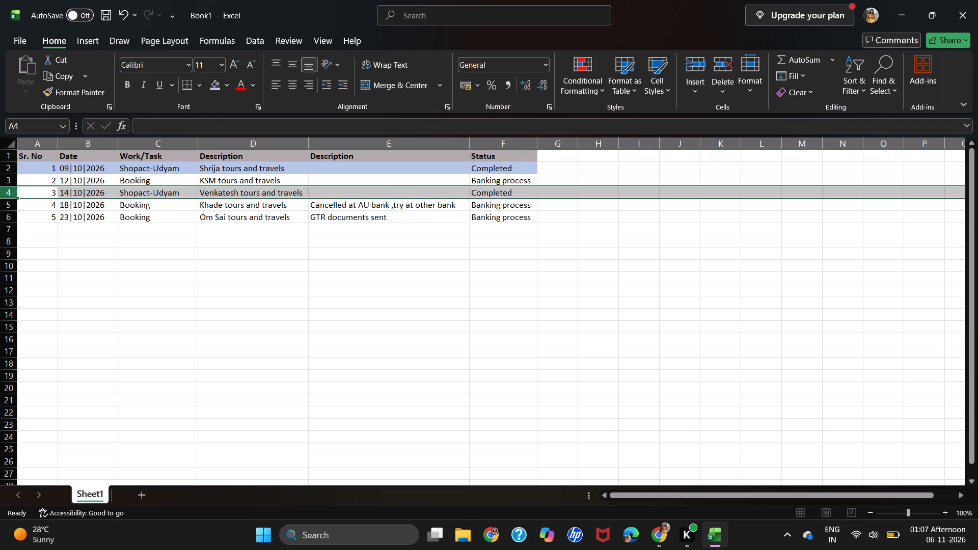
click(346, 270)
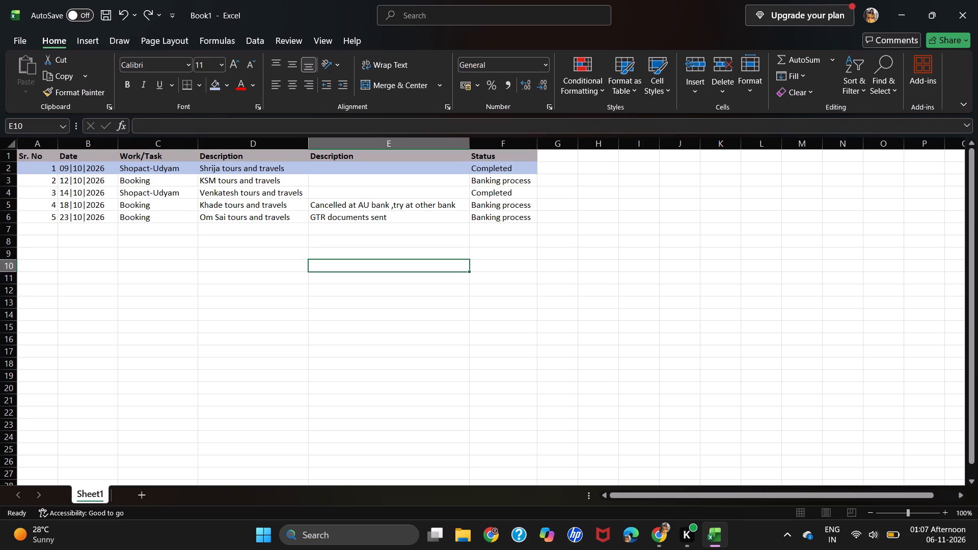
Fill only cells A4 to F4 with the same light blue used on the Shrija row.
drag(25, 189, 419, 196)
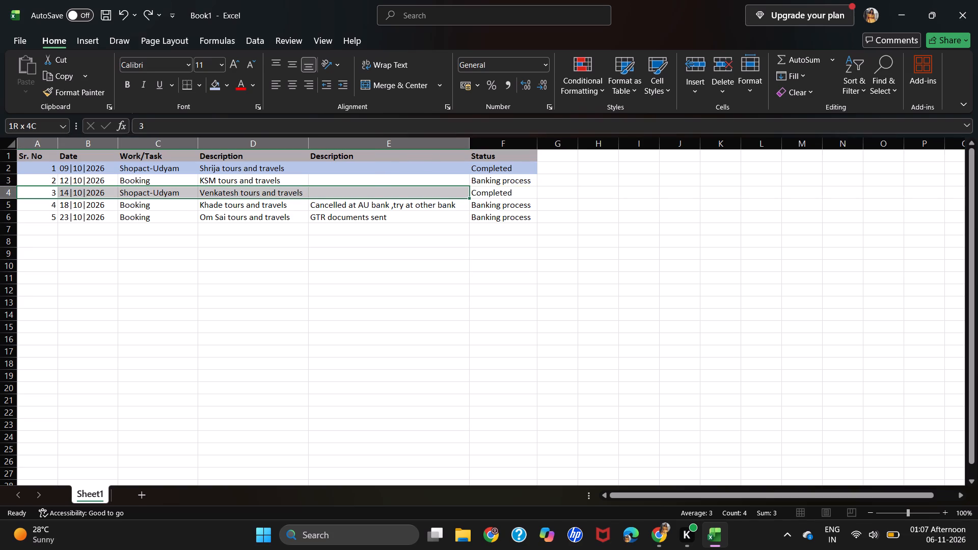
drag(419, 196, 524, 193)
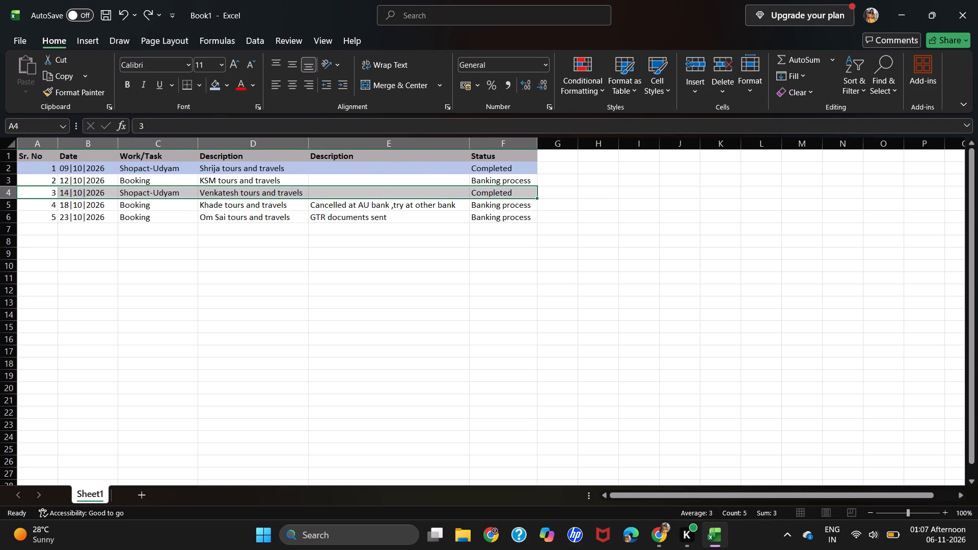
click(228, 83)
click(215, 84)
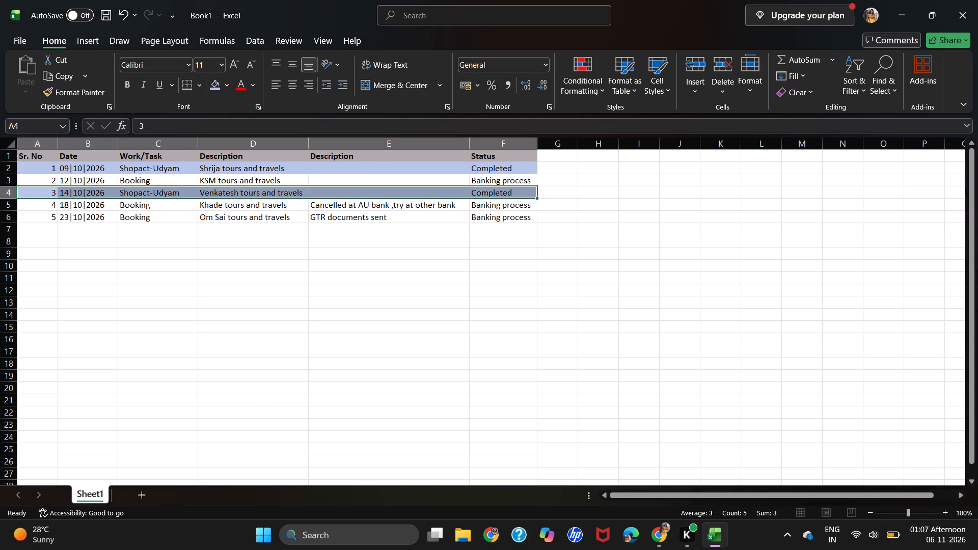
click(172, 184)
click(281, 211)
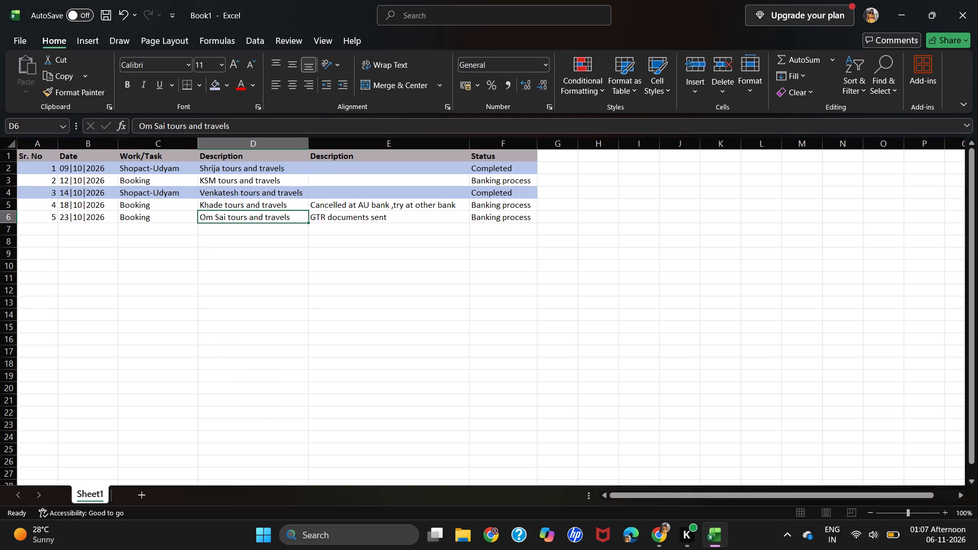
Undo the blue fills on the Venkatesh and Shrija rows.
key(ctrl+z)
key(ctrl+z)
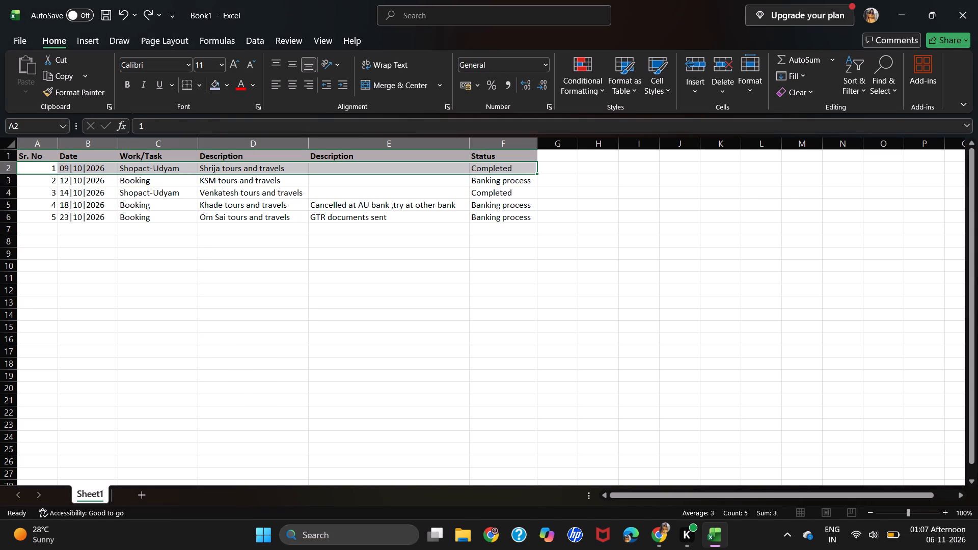
Fill cells A3 to F3 of the KSM tours and travels row with the lightest orange theme color.
click(174, 180)
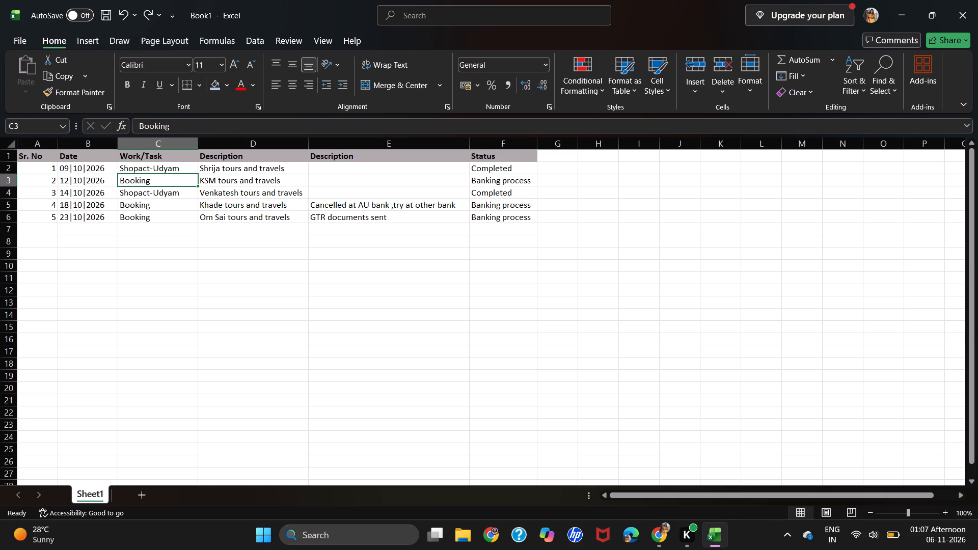
drag(31, 180, 531, 180)
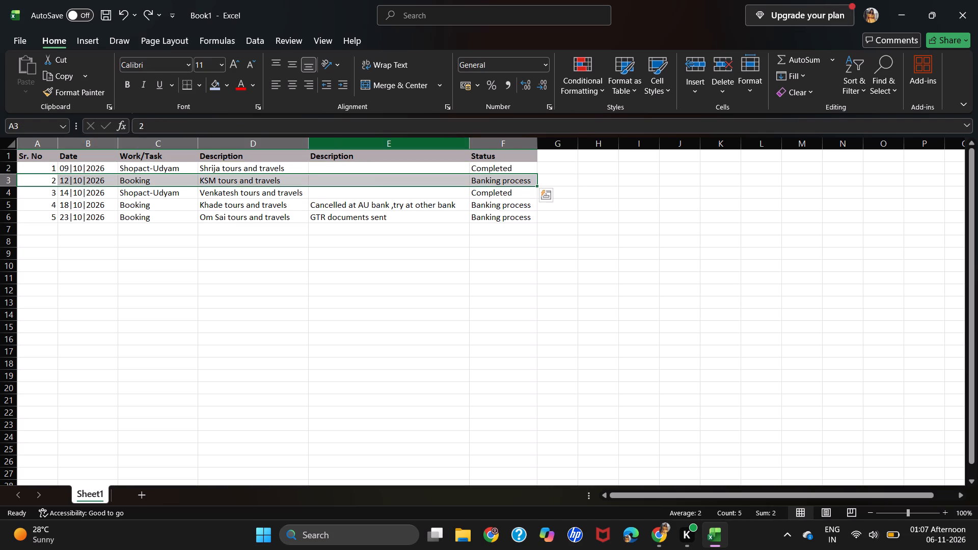
click(224, 84)
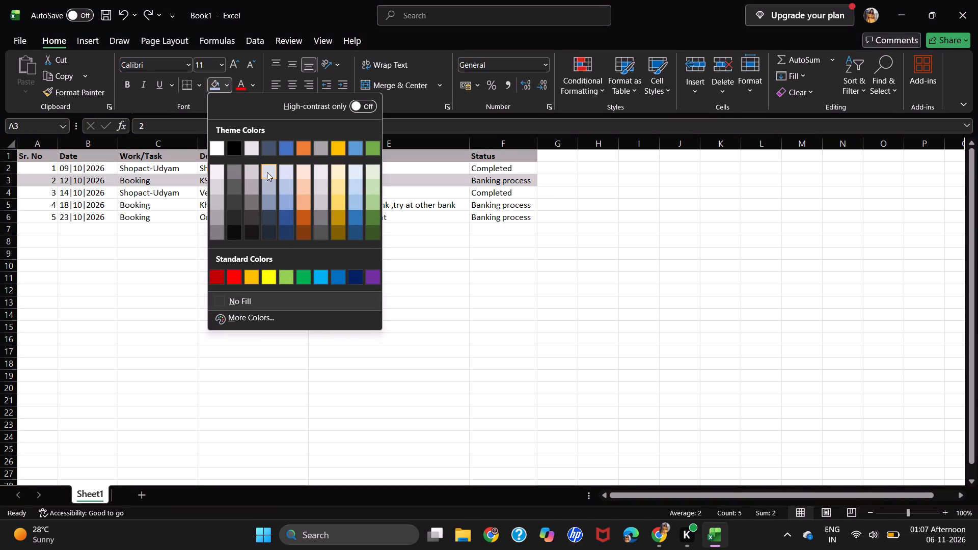
click(302, 178)
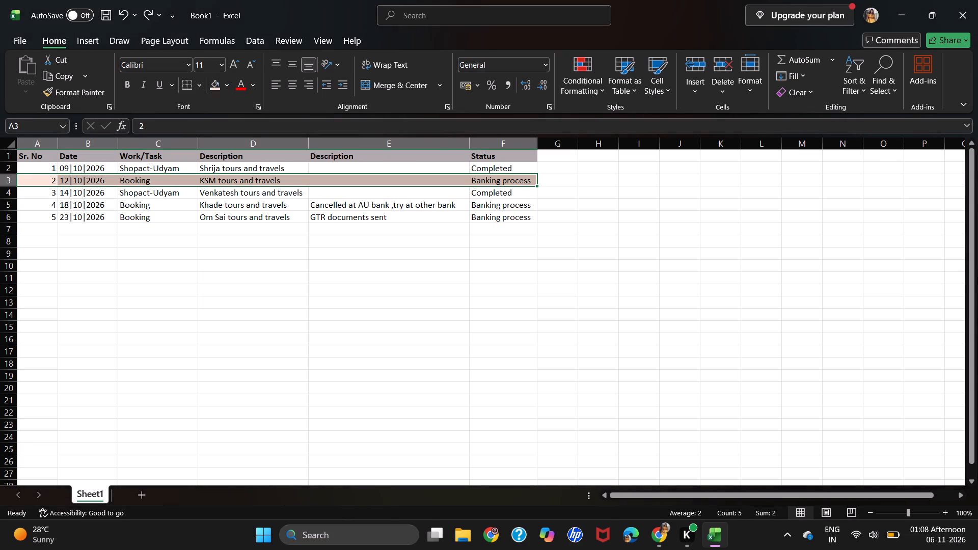
Fill cells A5 to F6, the Khade and Om Sai rows, with the same lightest orange.
click(38, 193)
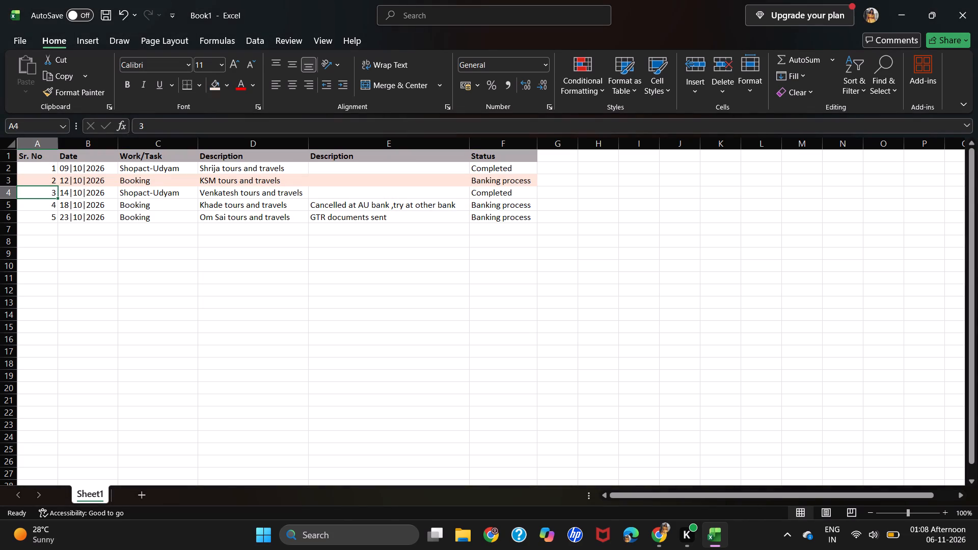
drag(36, 205, 514, 219)
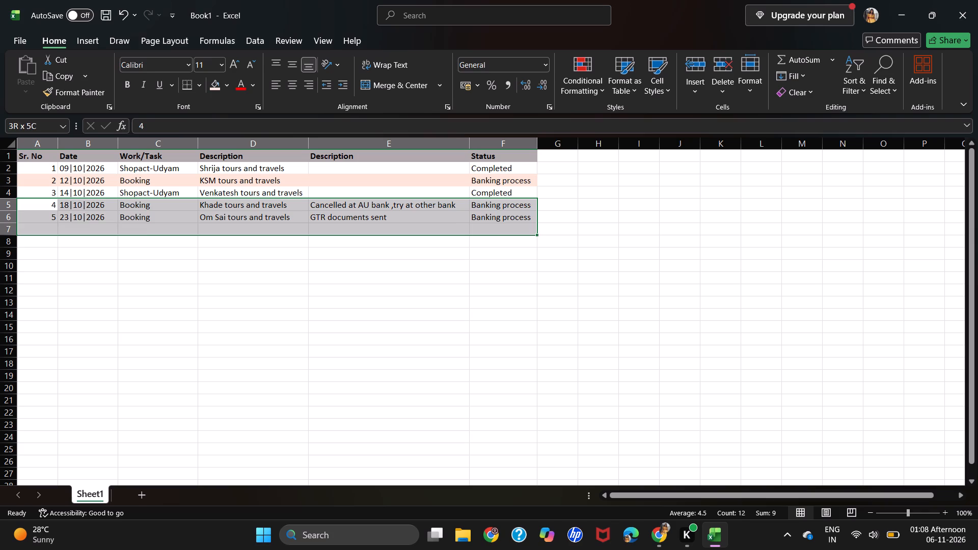
drag(514, 219, 512, 218)
click(214, 81)
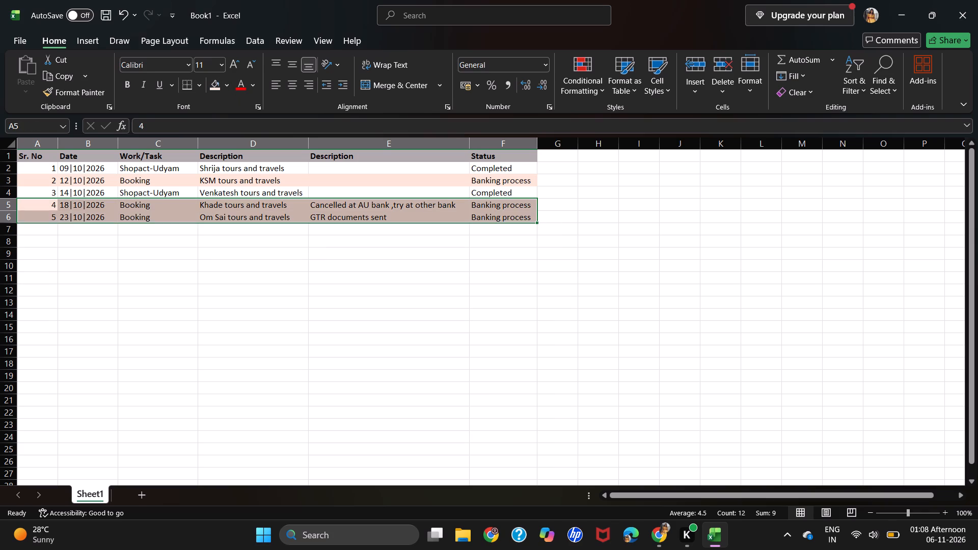
click(174, 349)
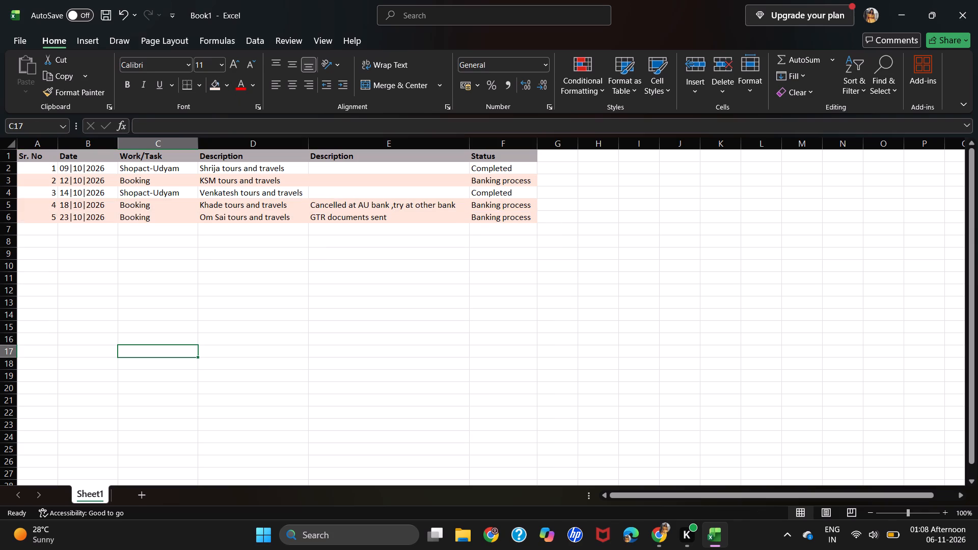
Fill header cells A1 to F1 with the medium-dark shade, third below the light mauve-gray theme color.
drag(36, 157, 287, 156)
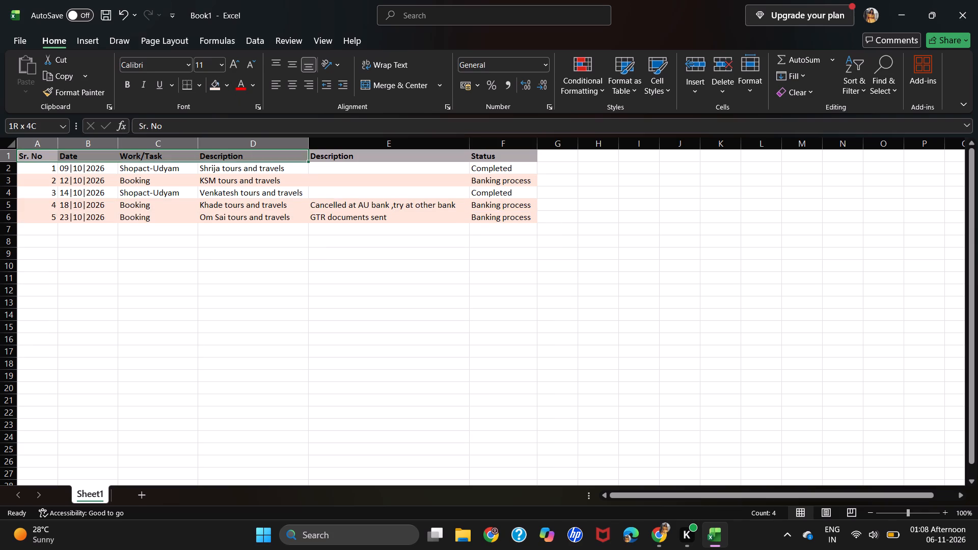
drag(287, 156, 528, 158)
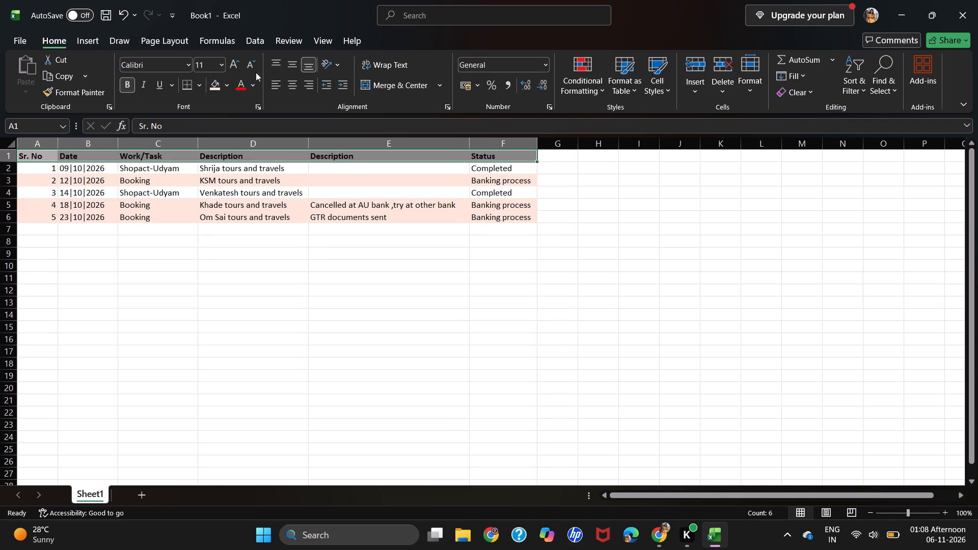
click(230, 86)
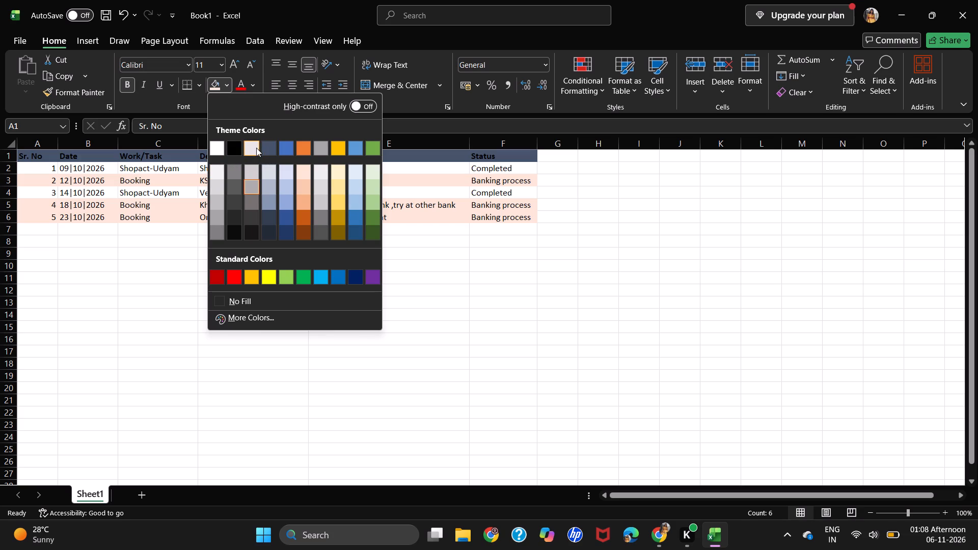
click(251, 204)
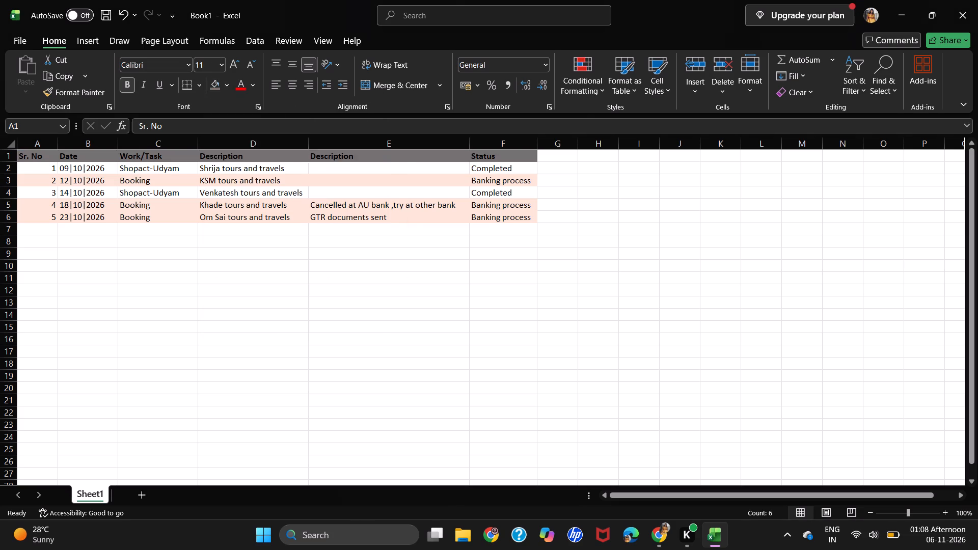
click(403, 291)
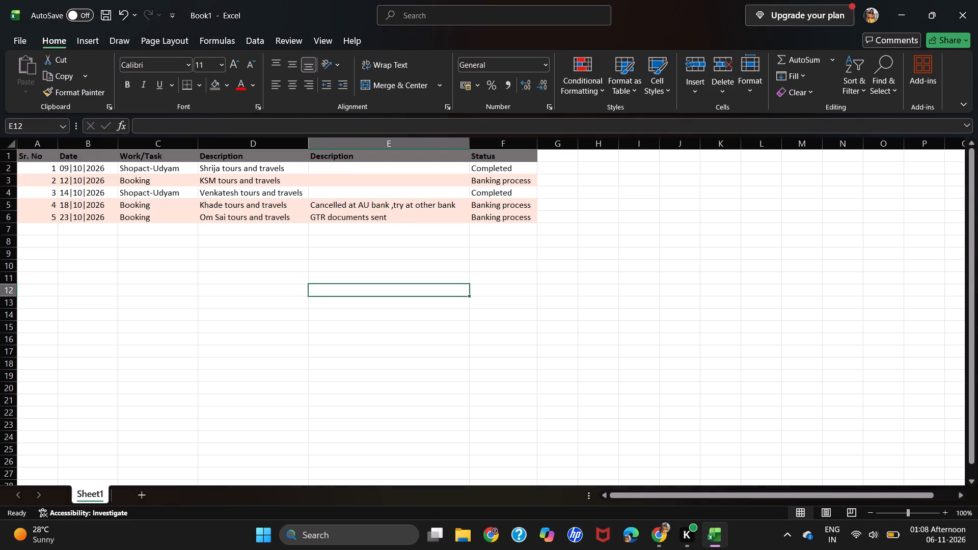
Fill cells A3 to F3 of the KSM tours and travels row with the lightest shade below the mauve-gray theme color.
click(35, 182)
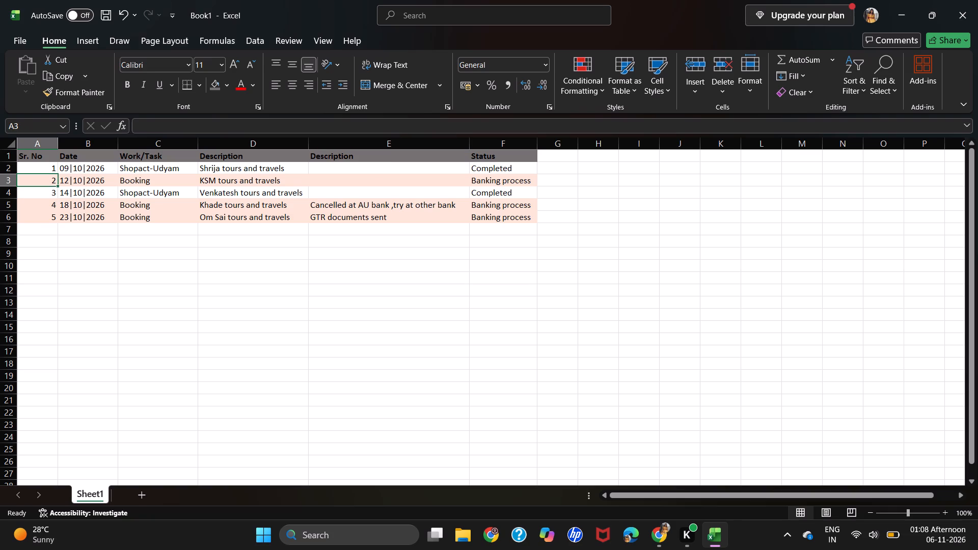
drag(35, 182, 531, 178)
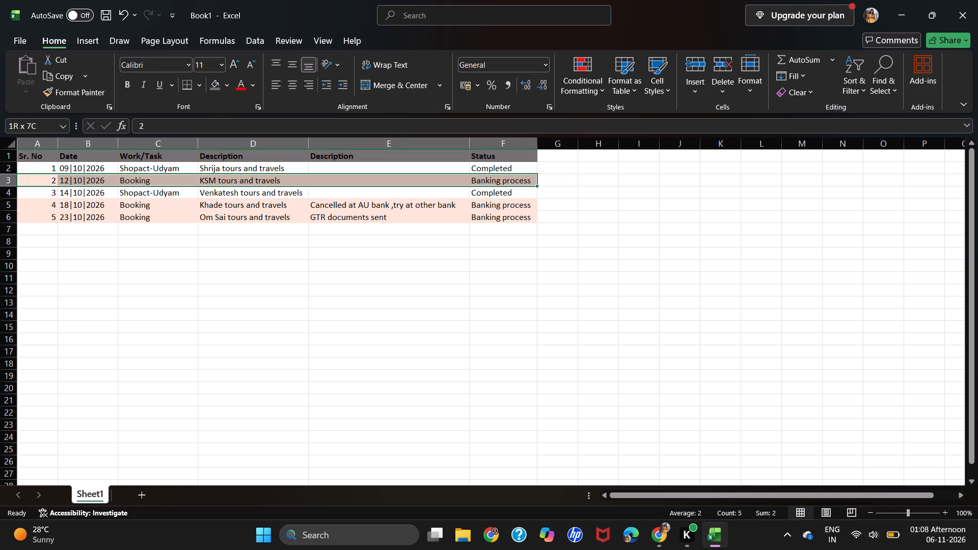
drag(531, 178, 531, 178)
click(228, 84)
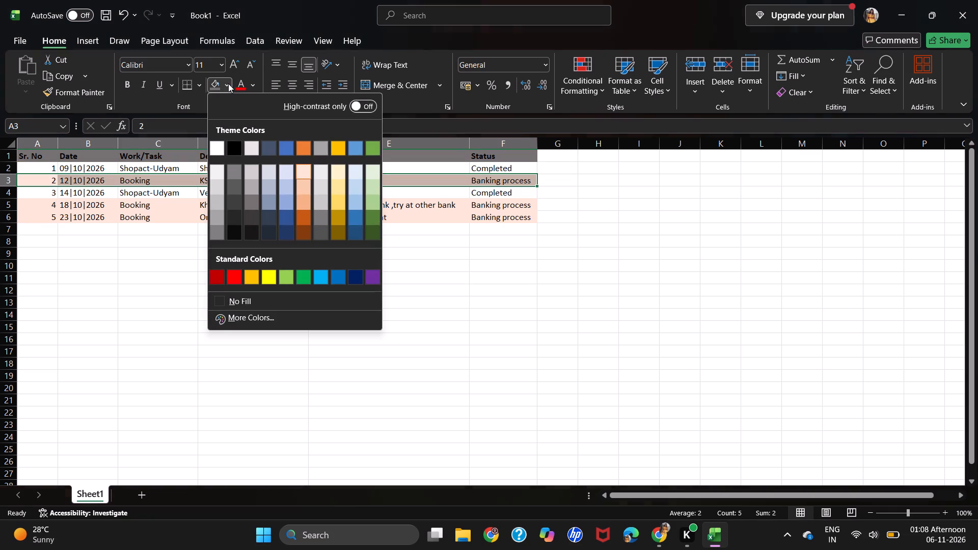
click(247, 173)
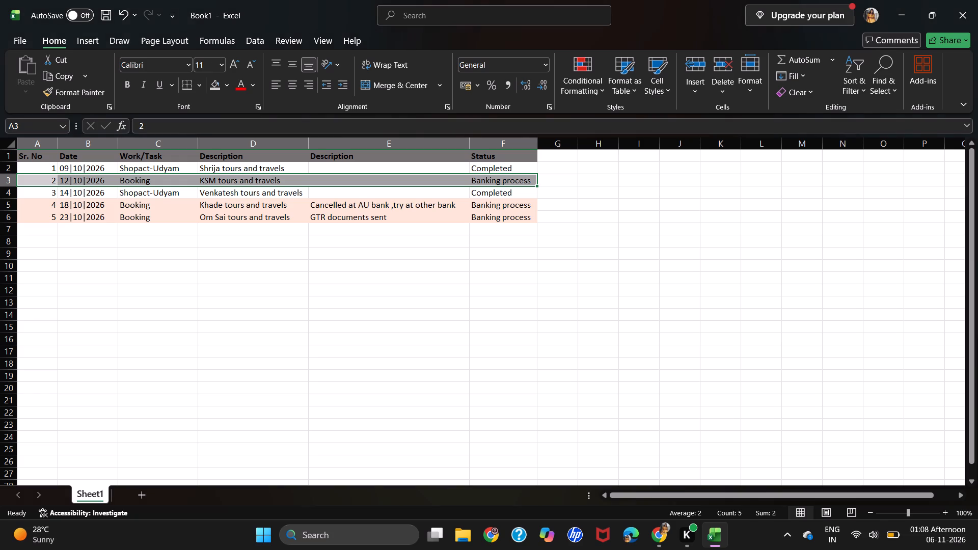
Fill cells A5 to F6, the Khade and Om Sai rows, with the same light mauve-gray.
drag(25, 201, 533, 217)
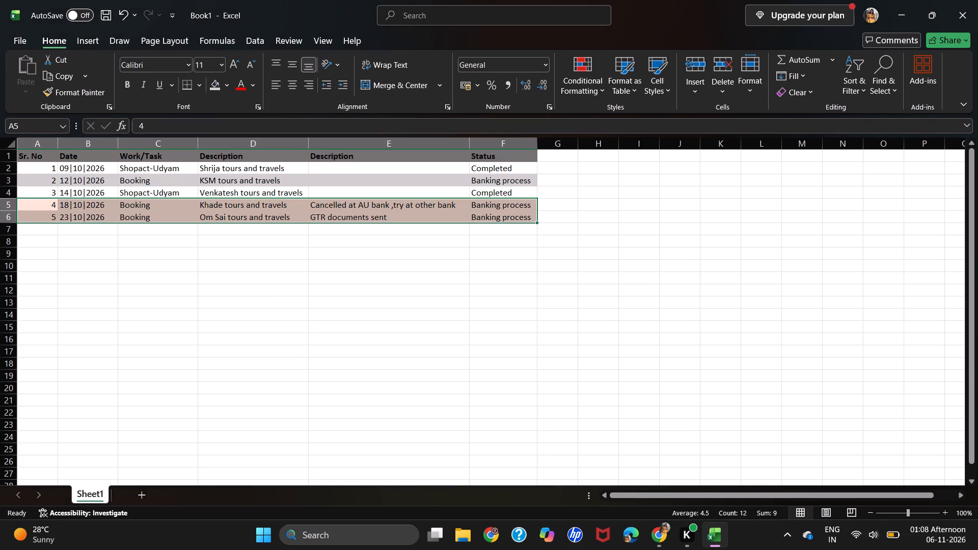
click(214, 82)
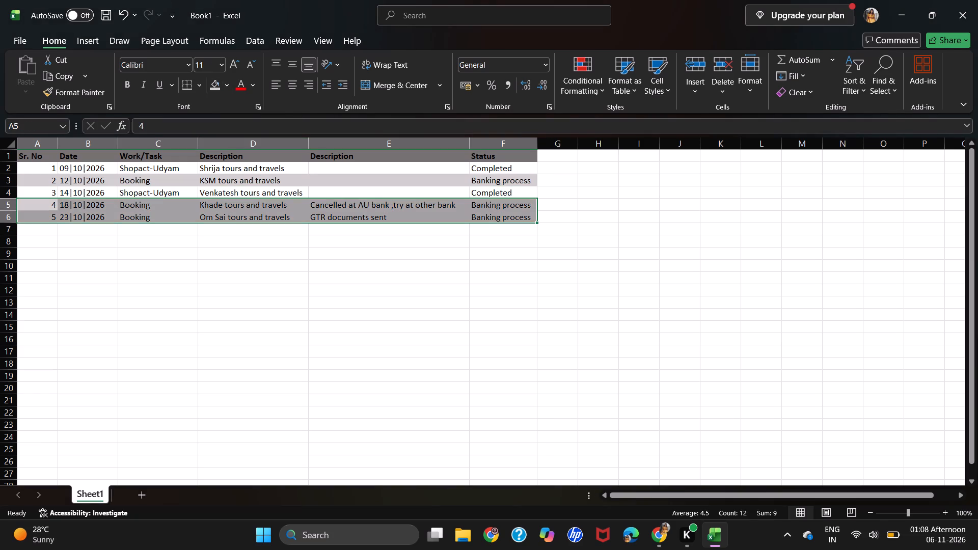
click(222, 297)
Save the workbook as Octo-word in the personal OneDrive Documents folder and dismiss the autosave notice.
key(ctrl+s)
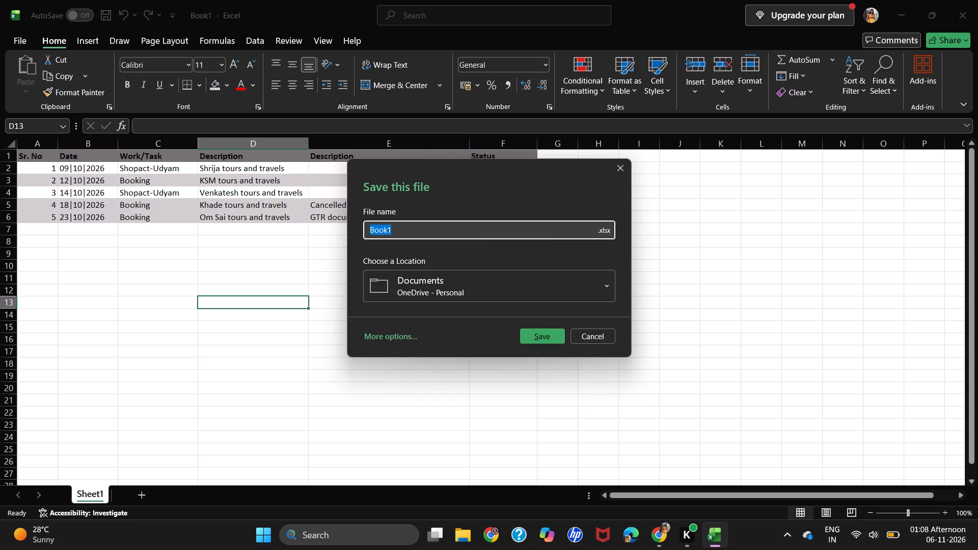
click(455, 230)
key(BackSpace)
key(BackSpace)
key(BackSpace)
key(BackSpace)
key(BackSpace)
key(BackSpace)
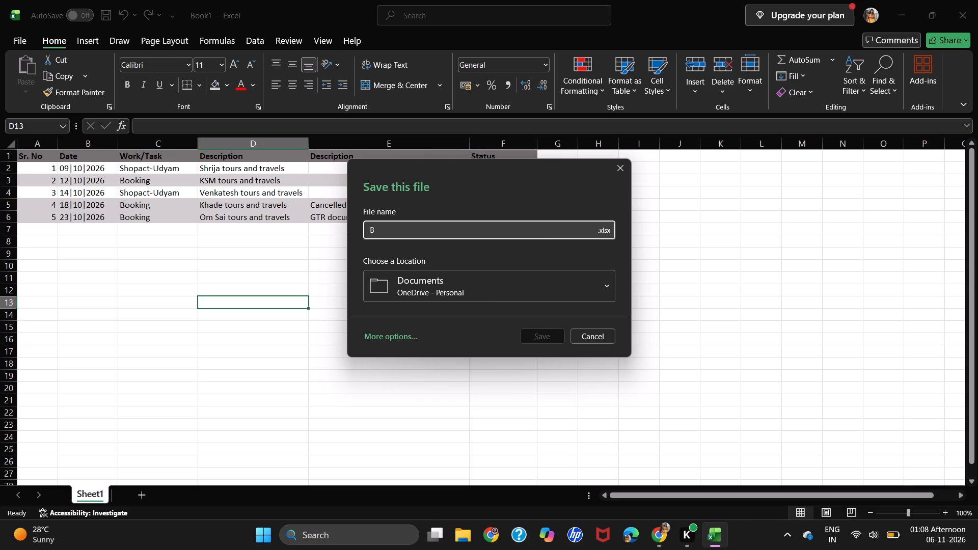
text(Octo)
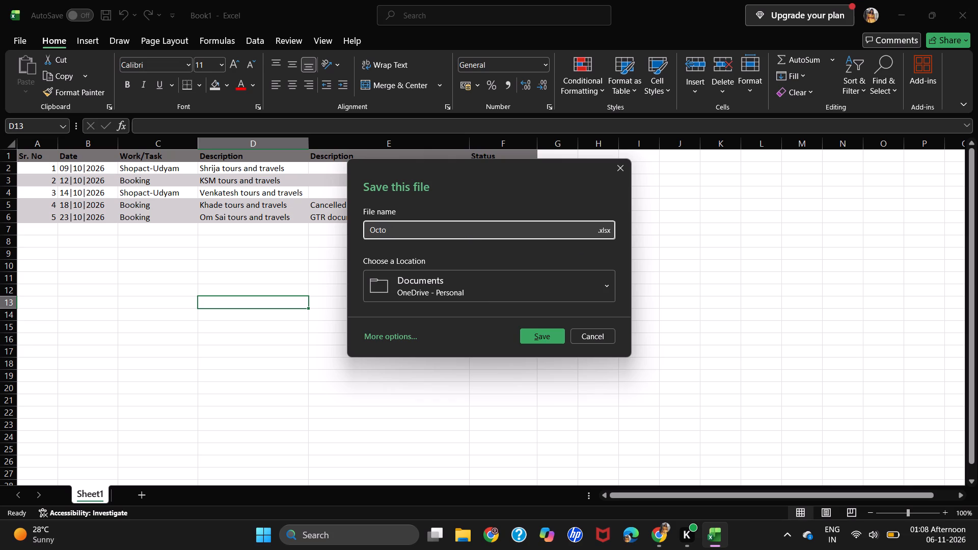
text(ber)
key(BackSpace)
key(BackSpace)
key(BackSpace)
key(minus)
text(word)
key(Return)
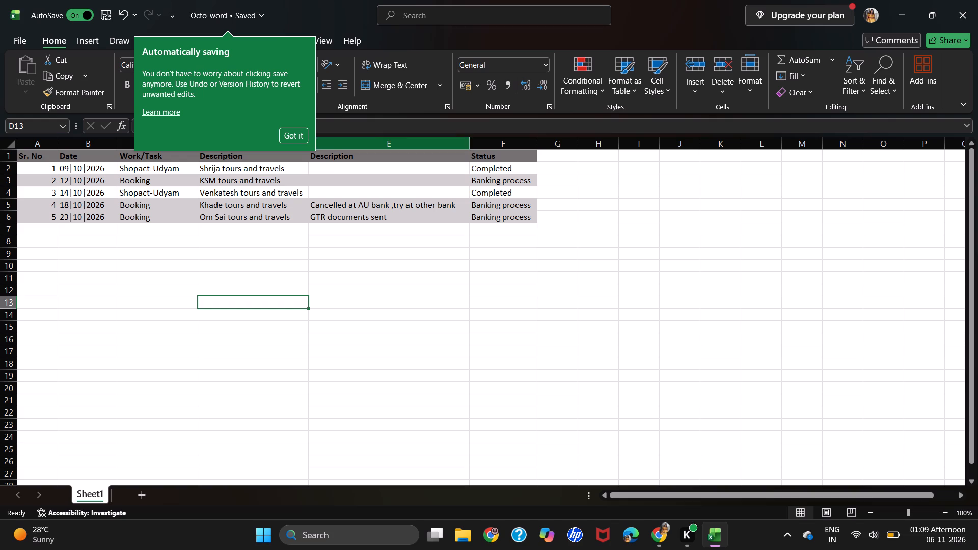